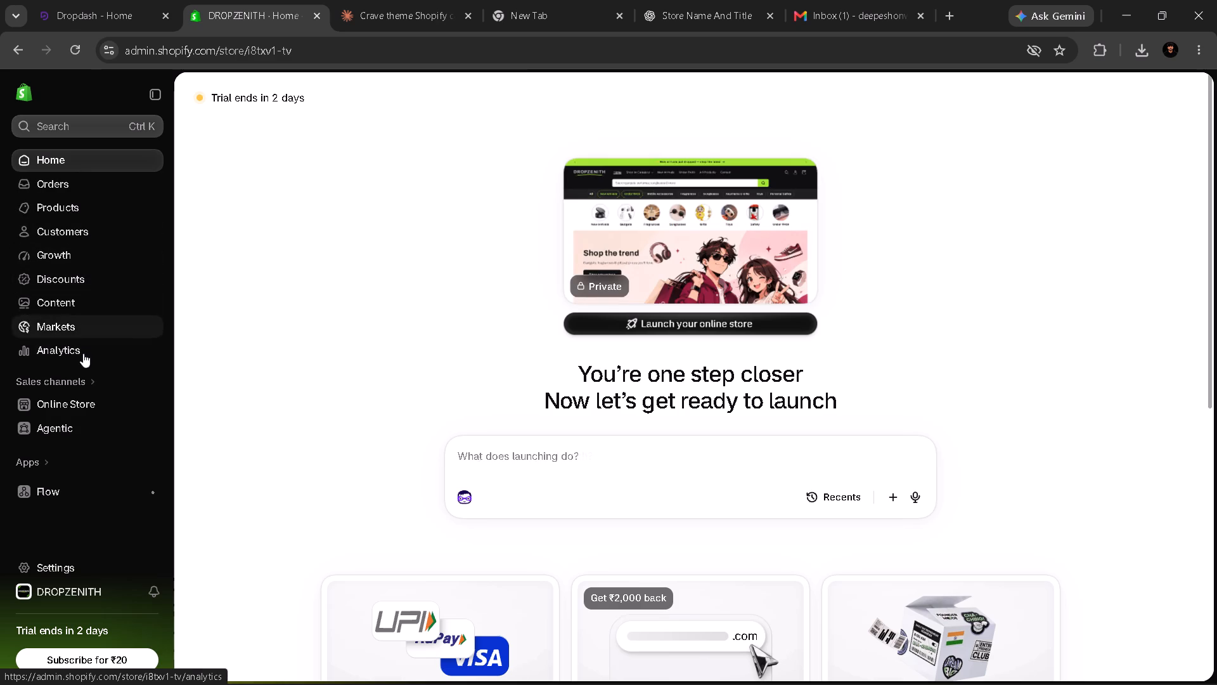
Open the Online Store themes page for the DROPZENITH store.
left_click(80, 414)
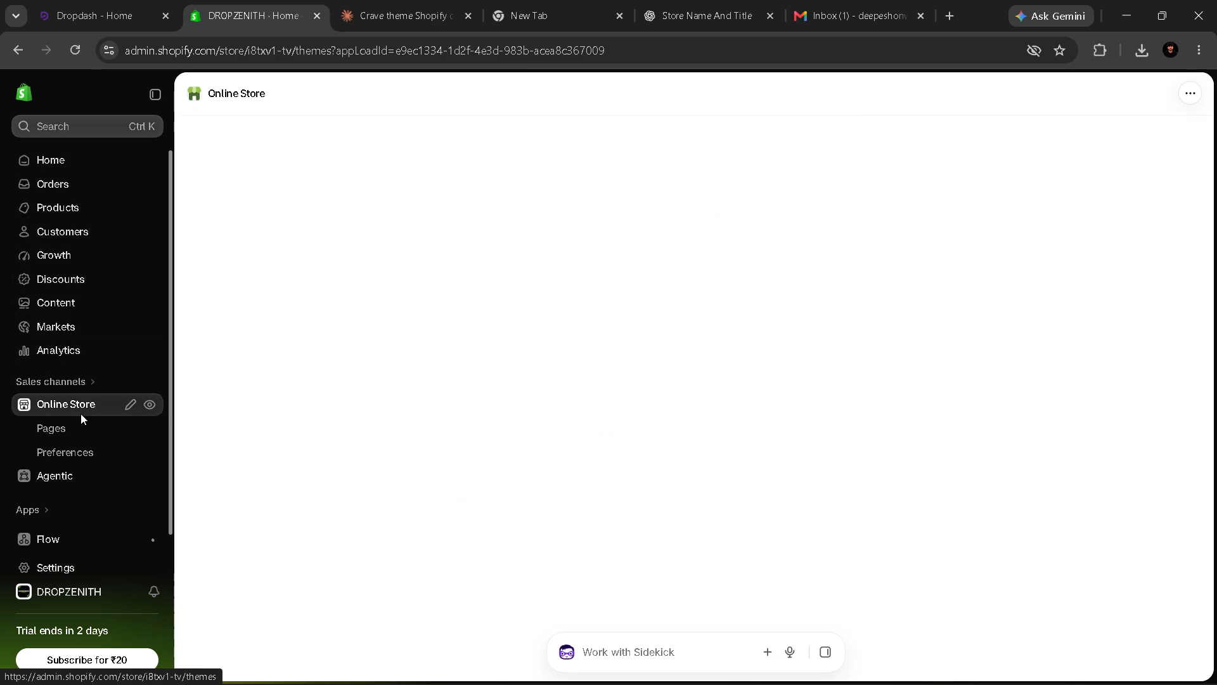
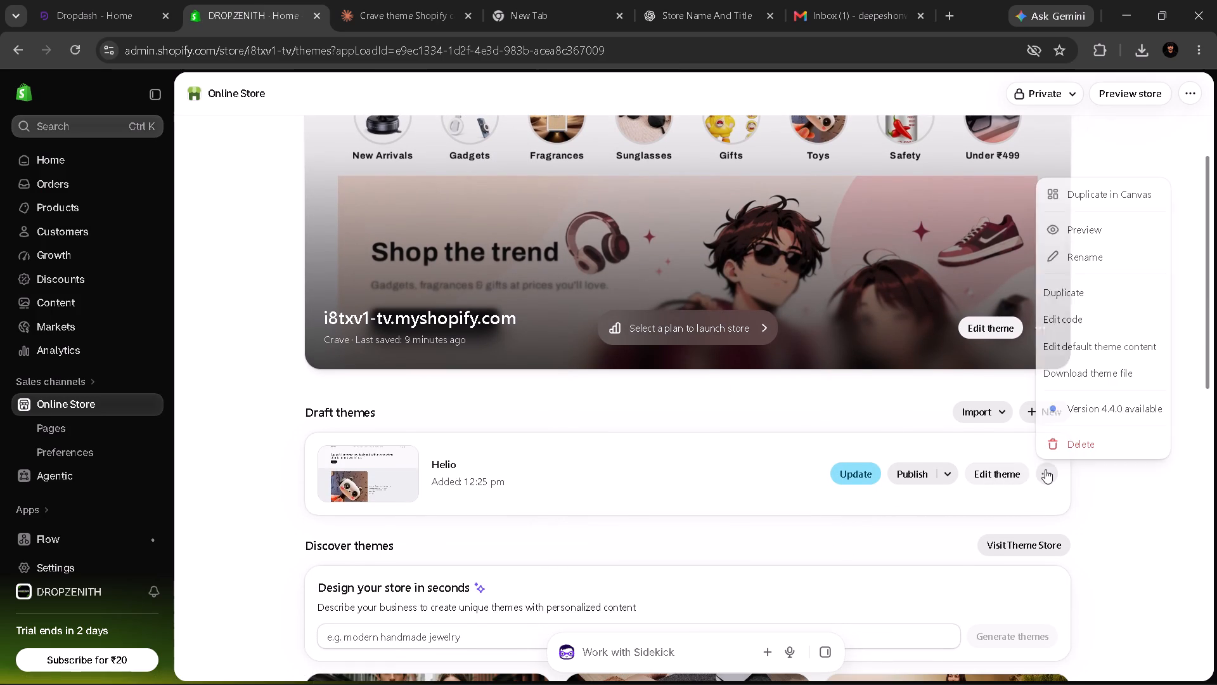
Delete the Helio theme from the store's draft themes.
left_click(1066, 444)
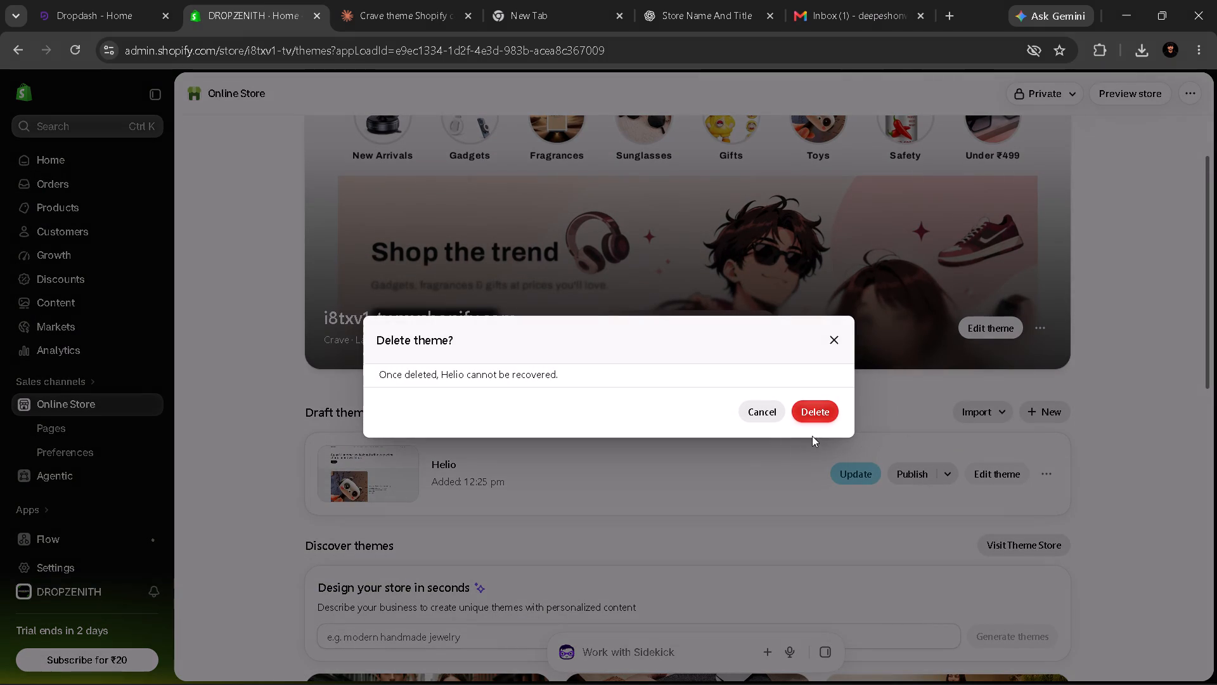
left_click(812, 420)
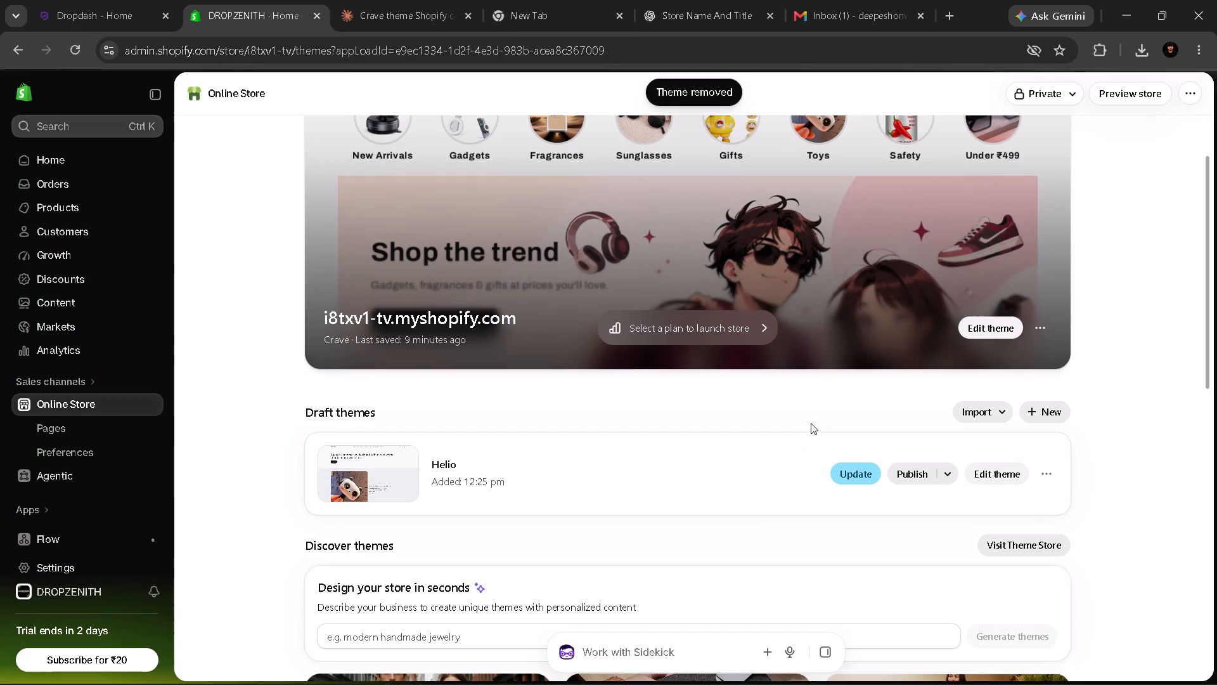
Open the live Crave theme in the theme editor and check the home page in mobile preview, returning to desktop preview.
scroll(694, 468, "up", 1)
scroll(694, 468, "down", 1)
scroll(694, 468, "up", 1)
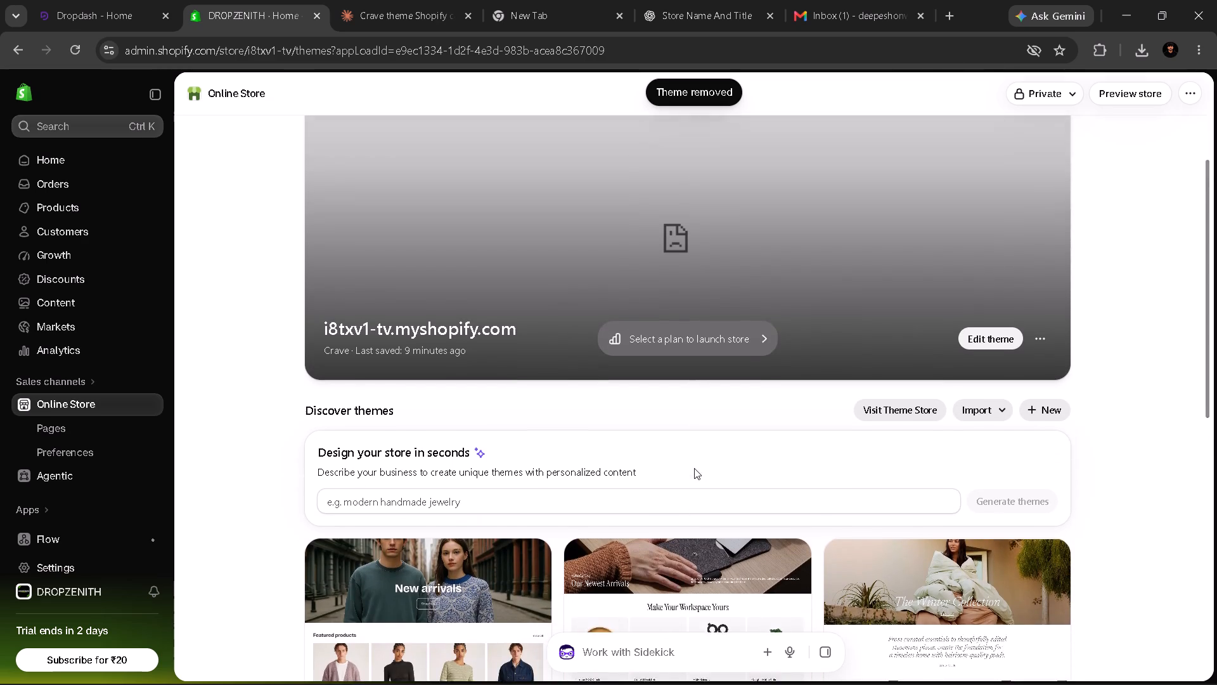
scroll(621, 428, "up", 1)
left_click(592, 344)
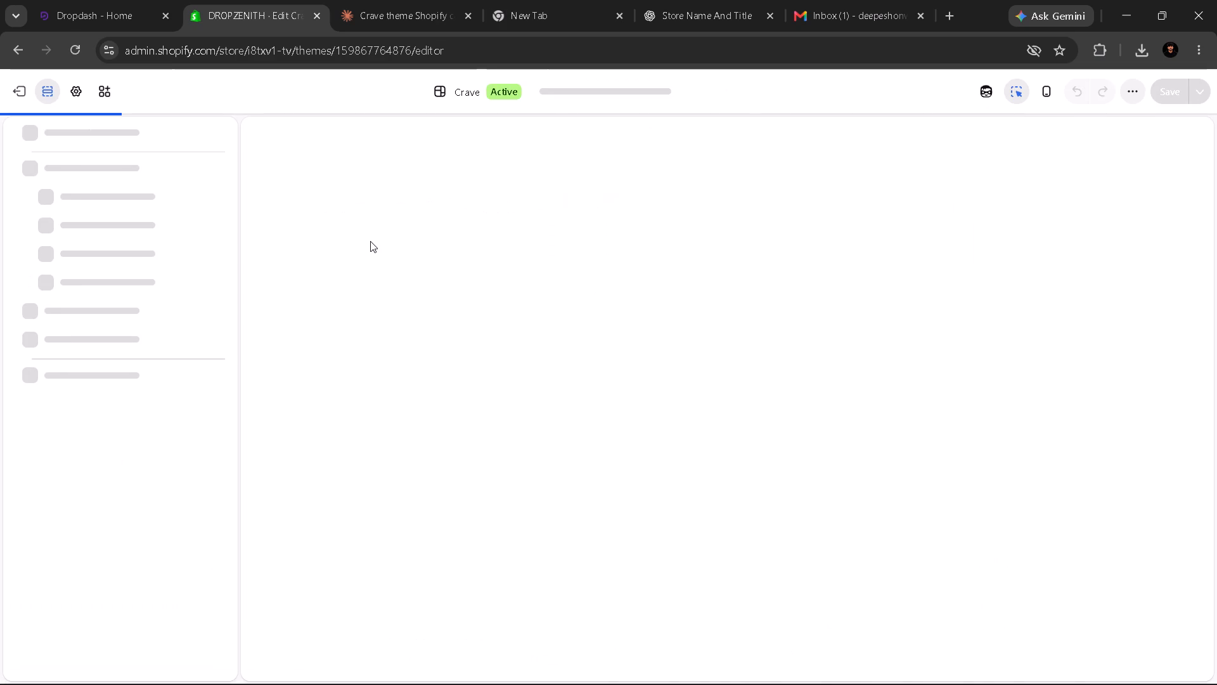
scroll(370, 241, "right", 1)
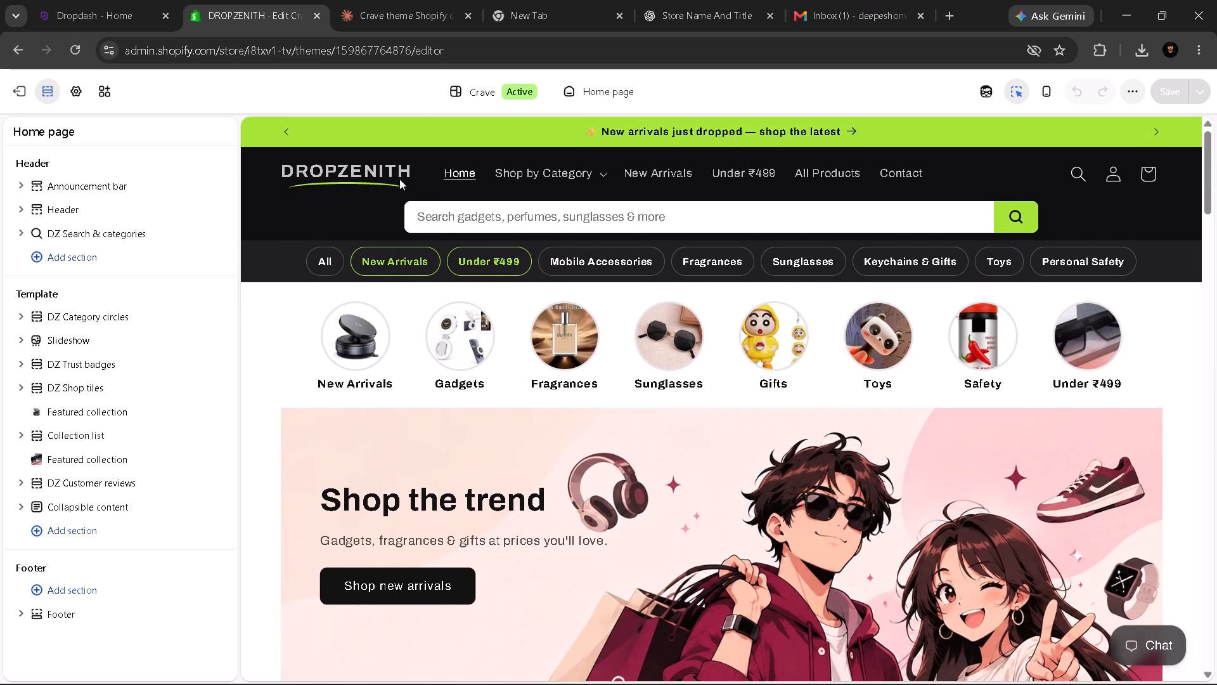
left_click(1049, 95)
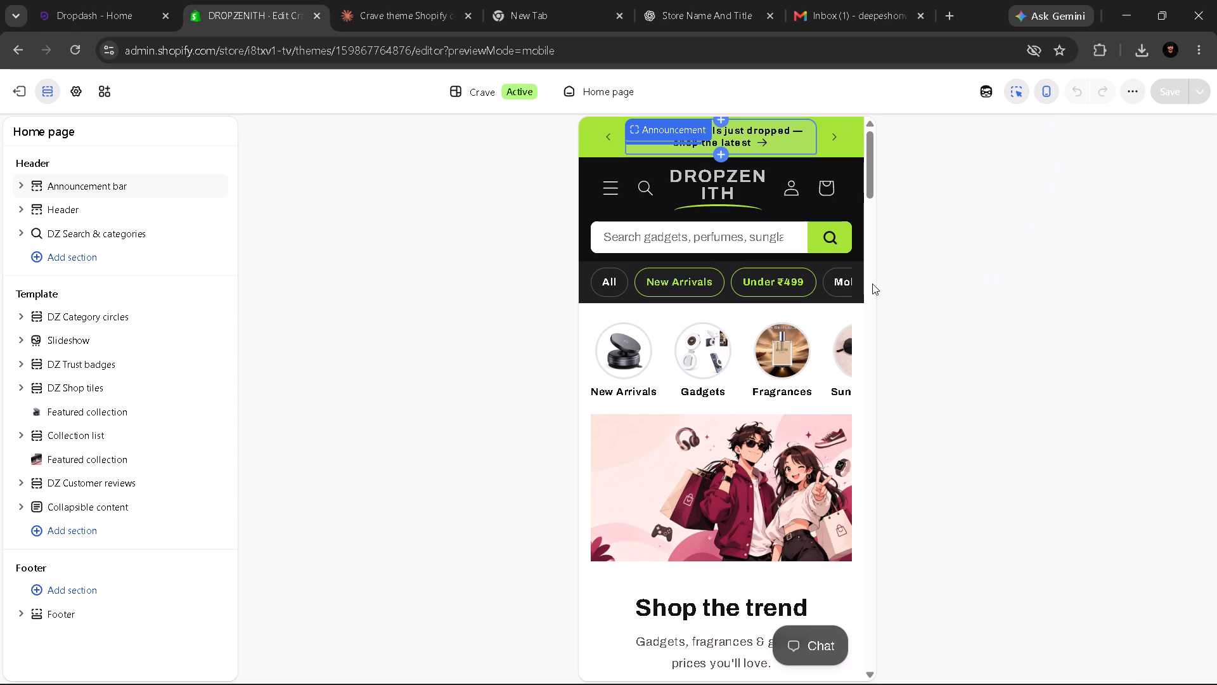
scroll(675, 323, "down", 1)
scroll(675, 323, "up", 1)
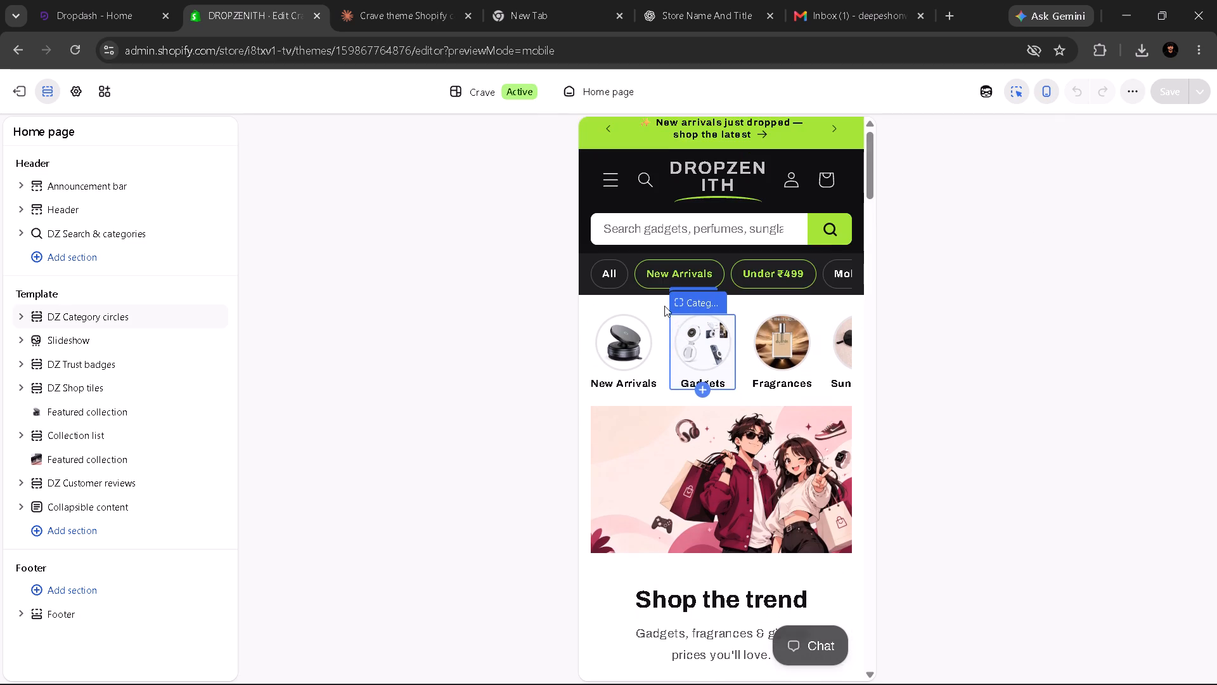
left_click(1049, 91)
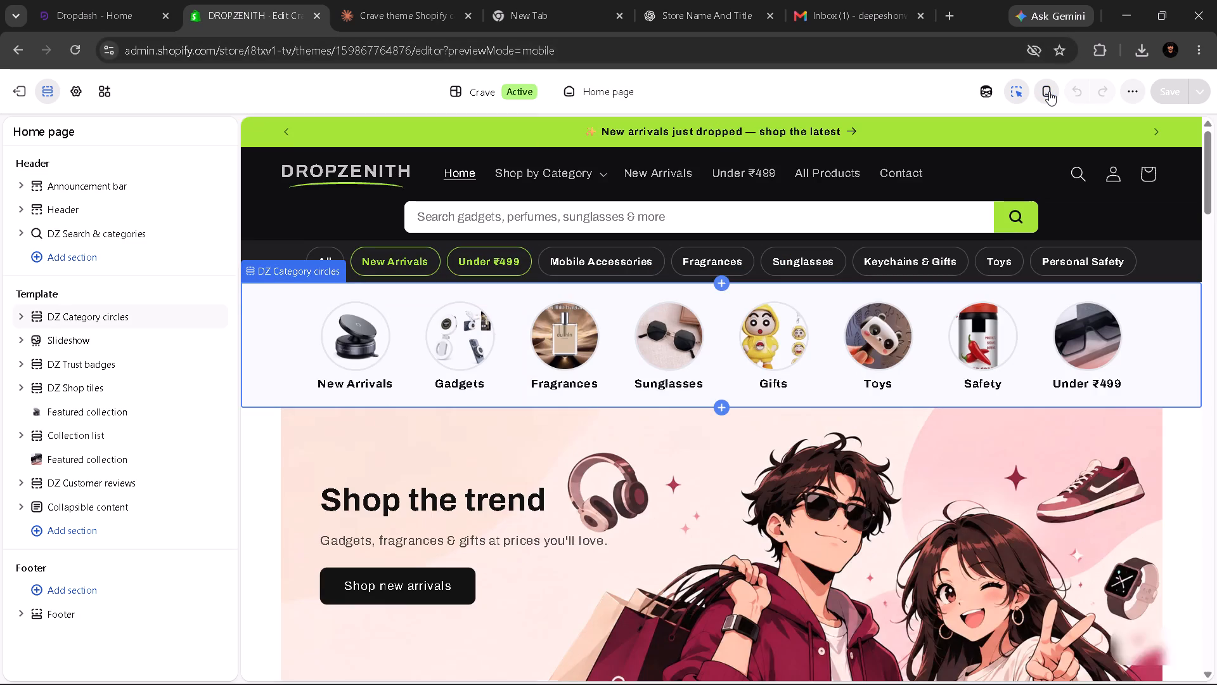
Review the desktop home page from the slideshow through the shop tiles, product collections, customer reviews and FAQ sections.
scroll(1031, 315, "down", 2)
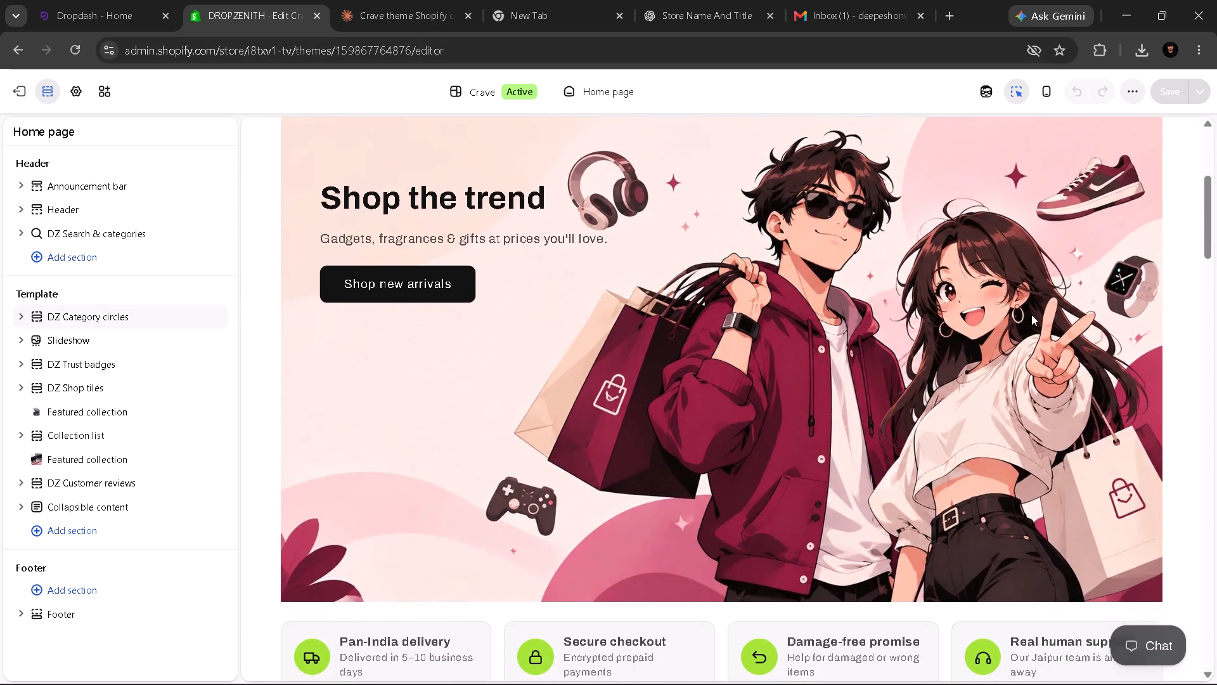
scroll(1031, 315, "down", 4)
scroll(1031, 315, "up", 2)
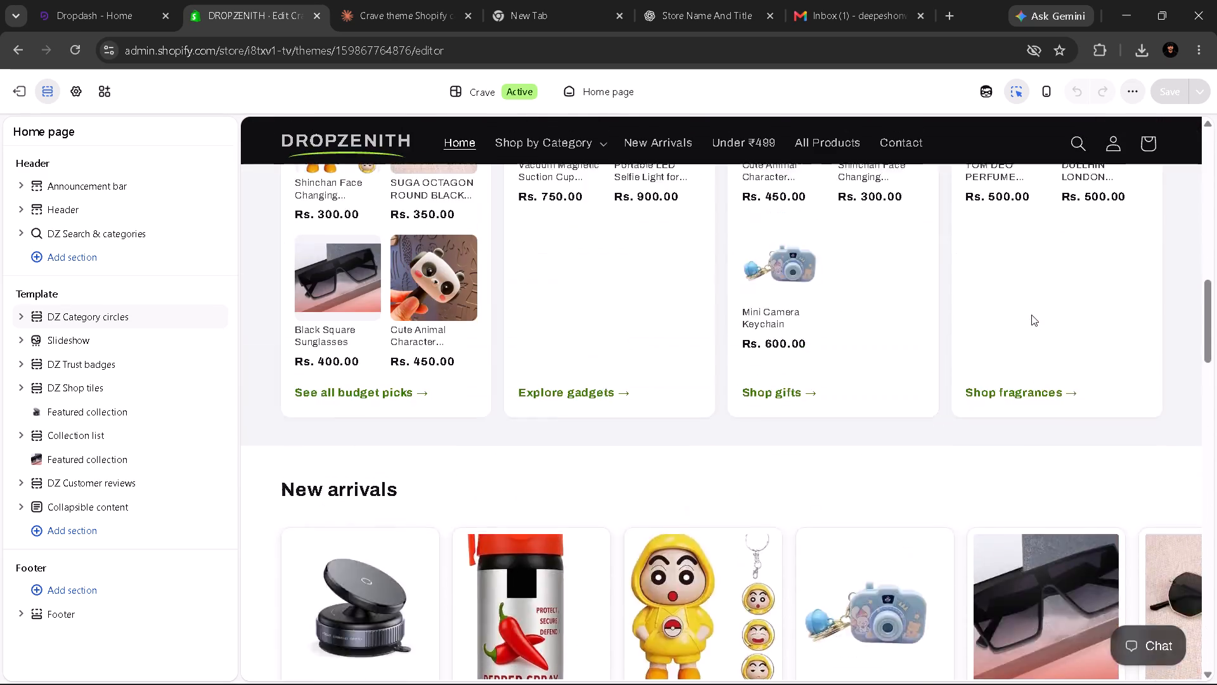
scroll(1031, 315, "up", 1)
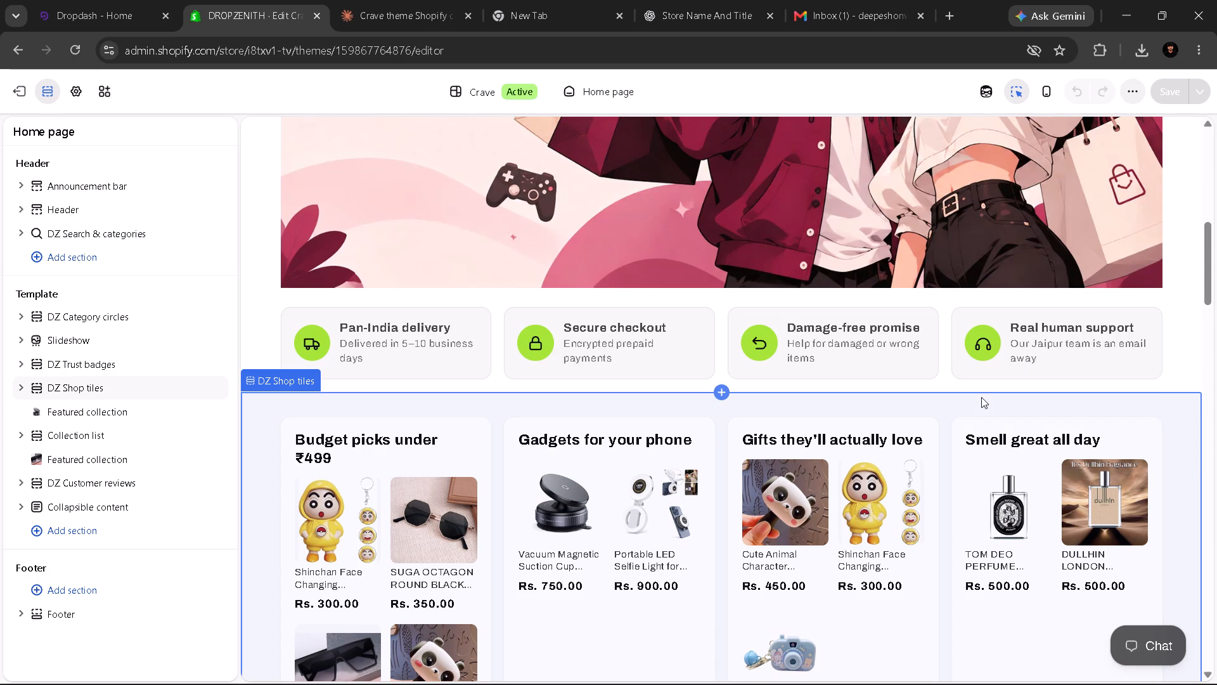
scroll(844, 398, "down", 1)
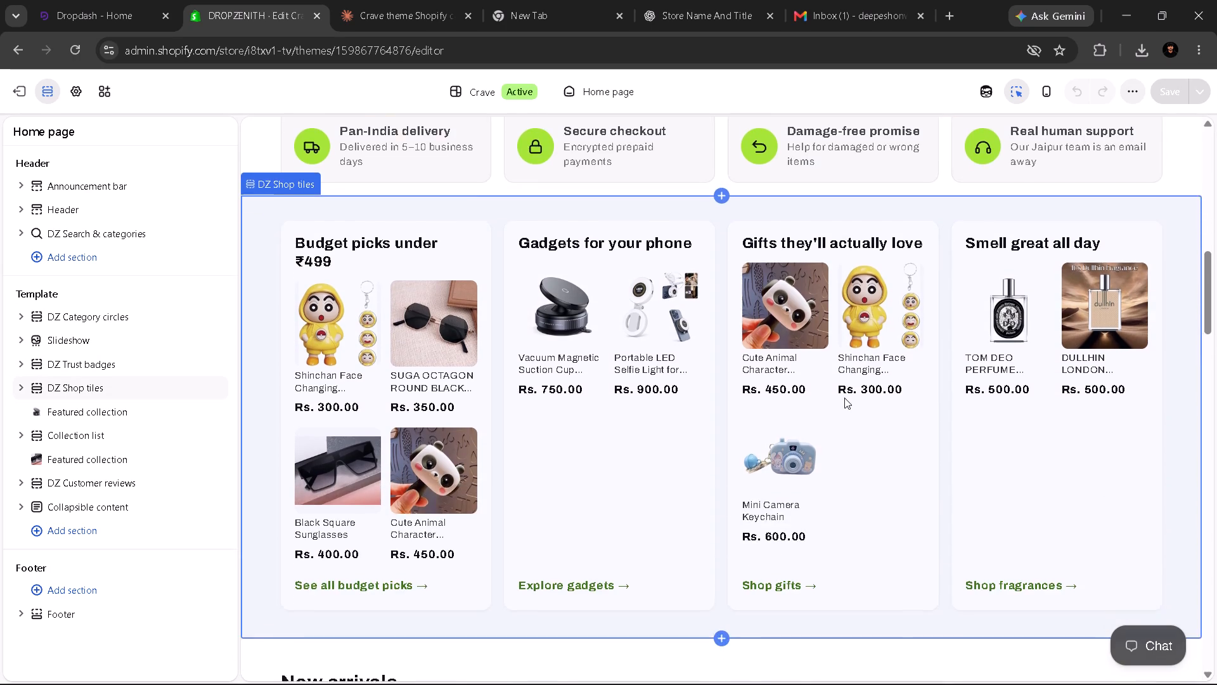
scroll(844, 398, "down", 2)
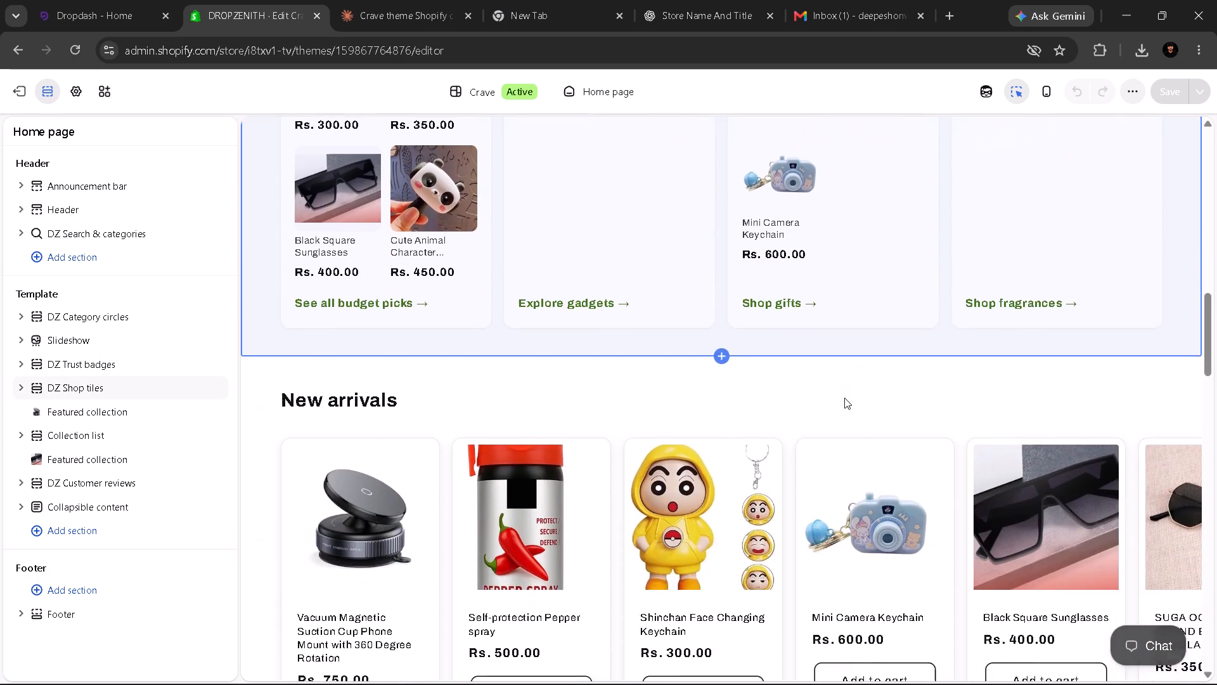
scroll(844, 398, "down", 5)
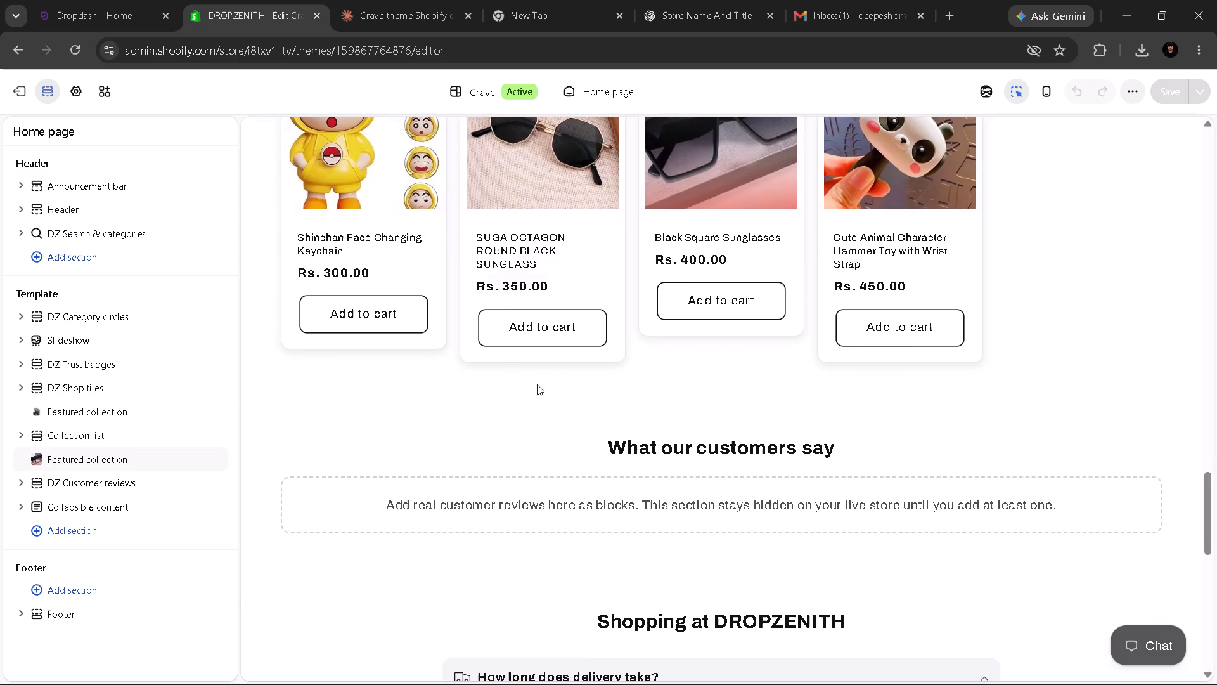
scroll(537, 384, "down", 8)
scroll(537, 384, "up", 7)
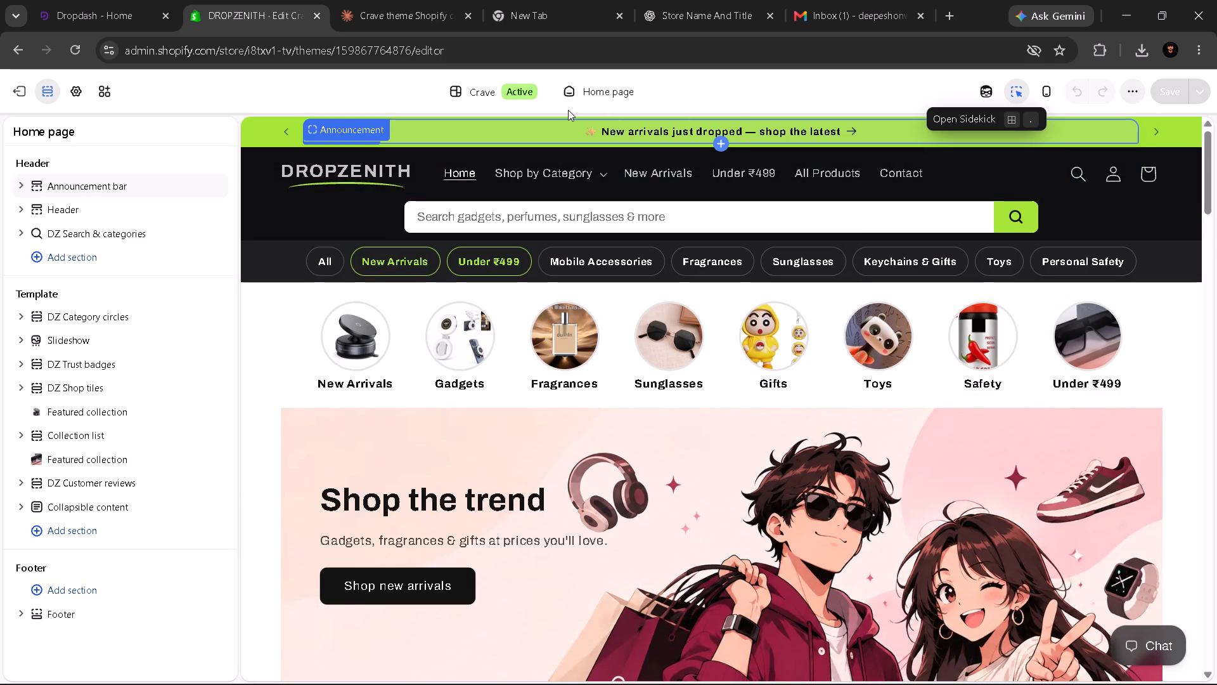
left_click(516, 94)
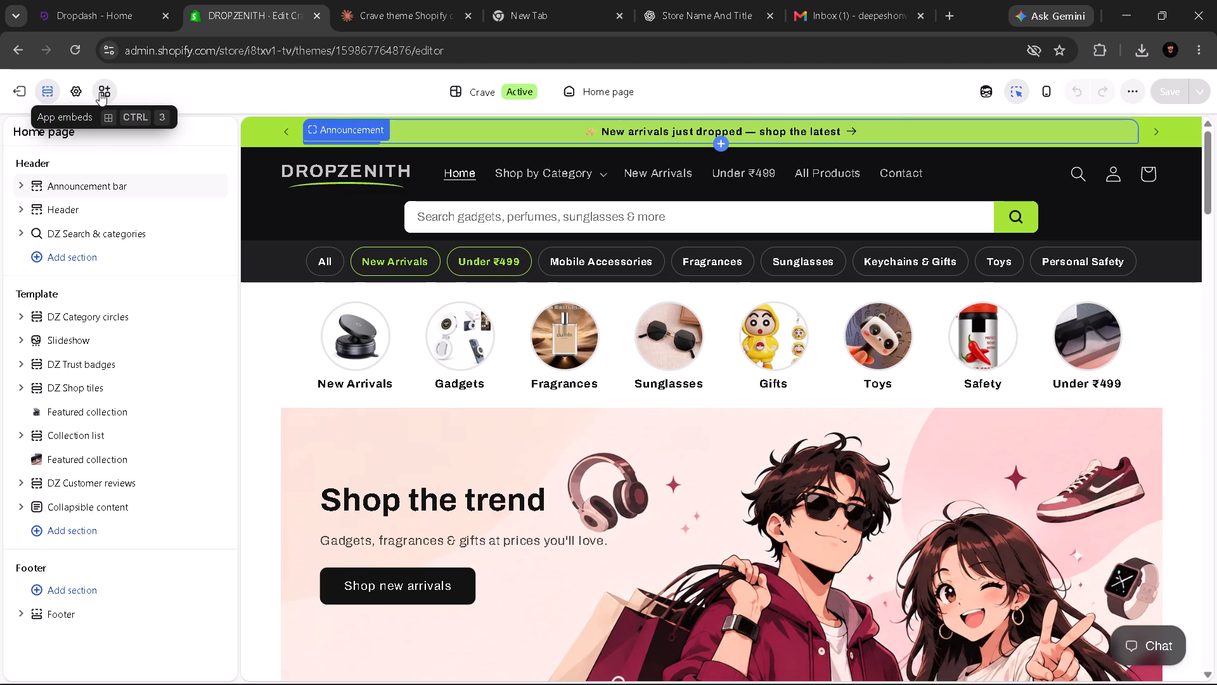
scroll(106, 334, "down", 2)
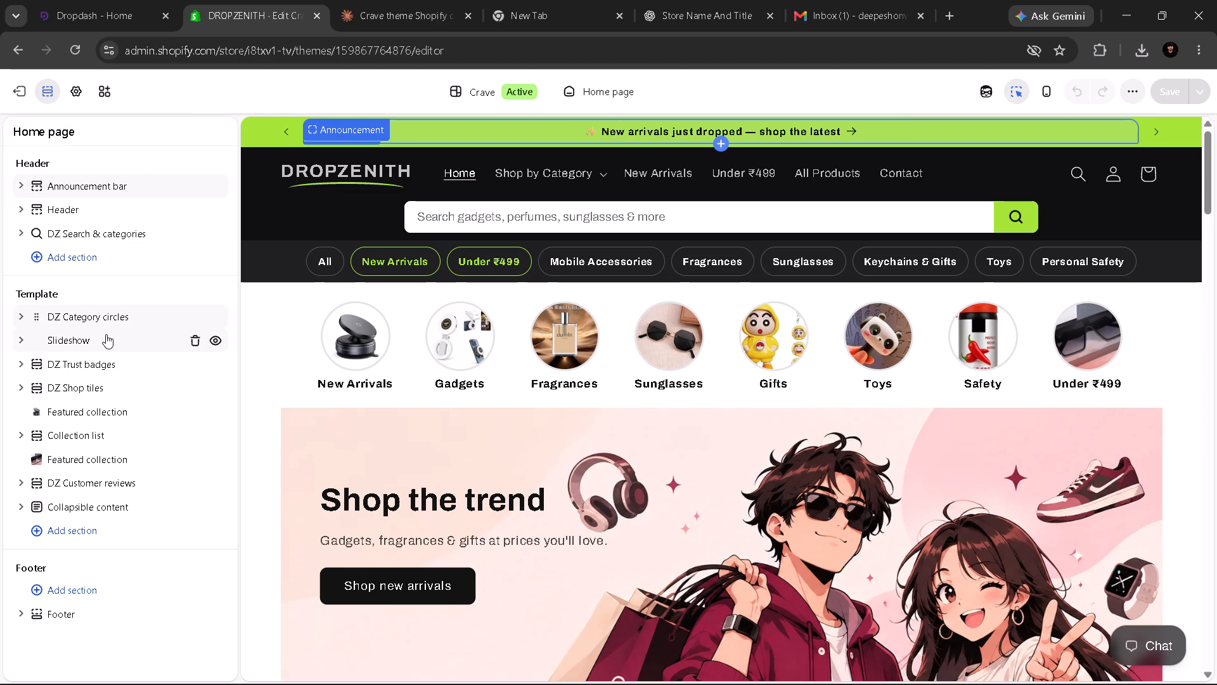
scroll(106, 334, "down", 1)
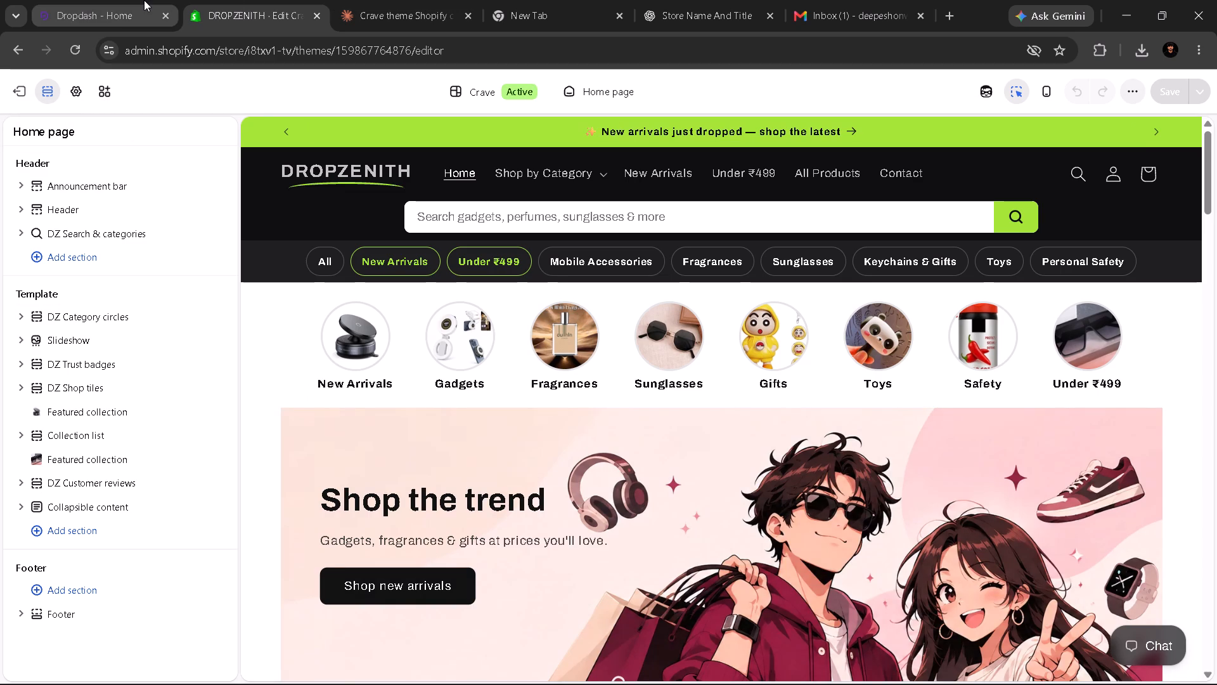
Leave the theme editor and look through the actions available for the live Crave theme.
left_click(18, 101)
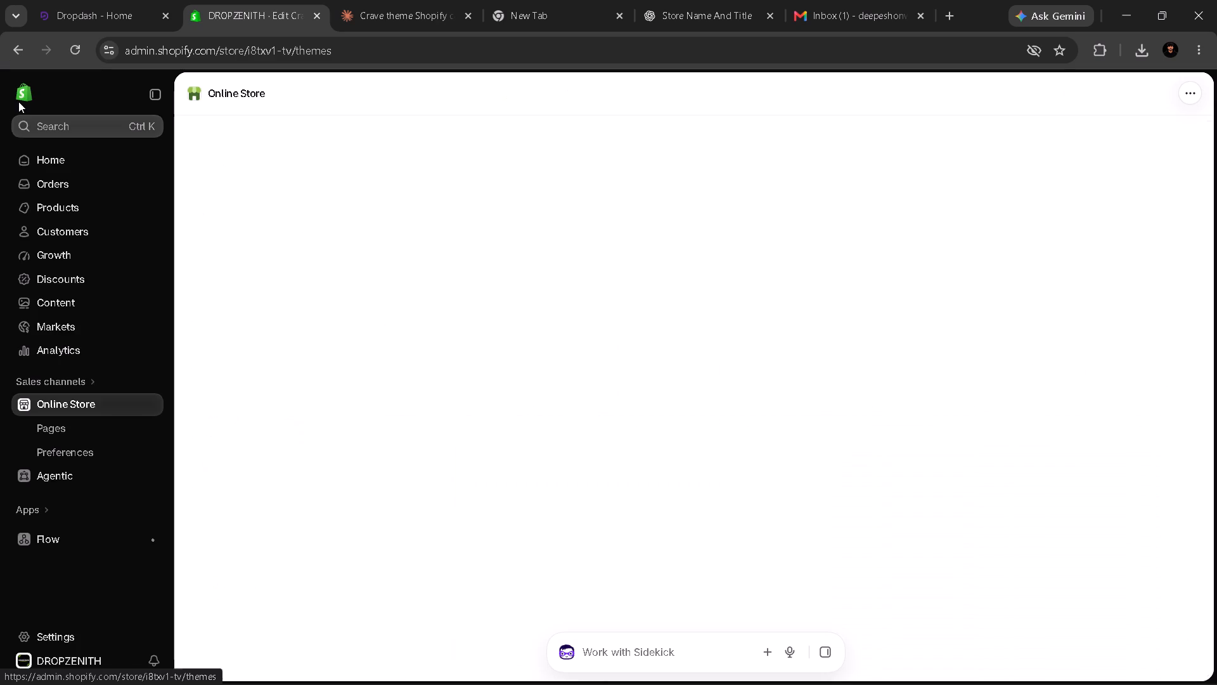
scroll(993, 462, "down", 1)
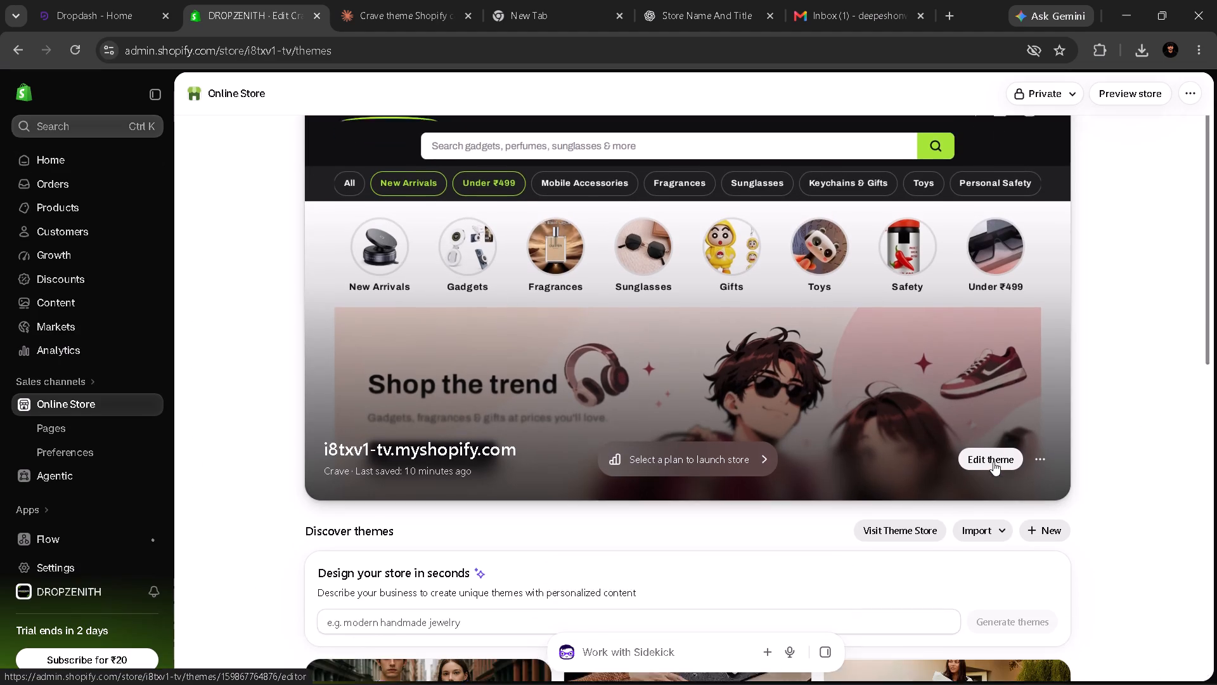
left_click(1038, 413)
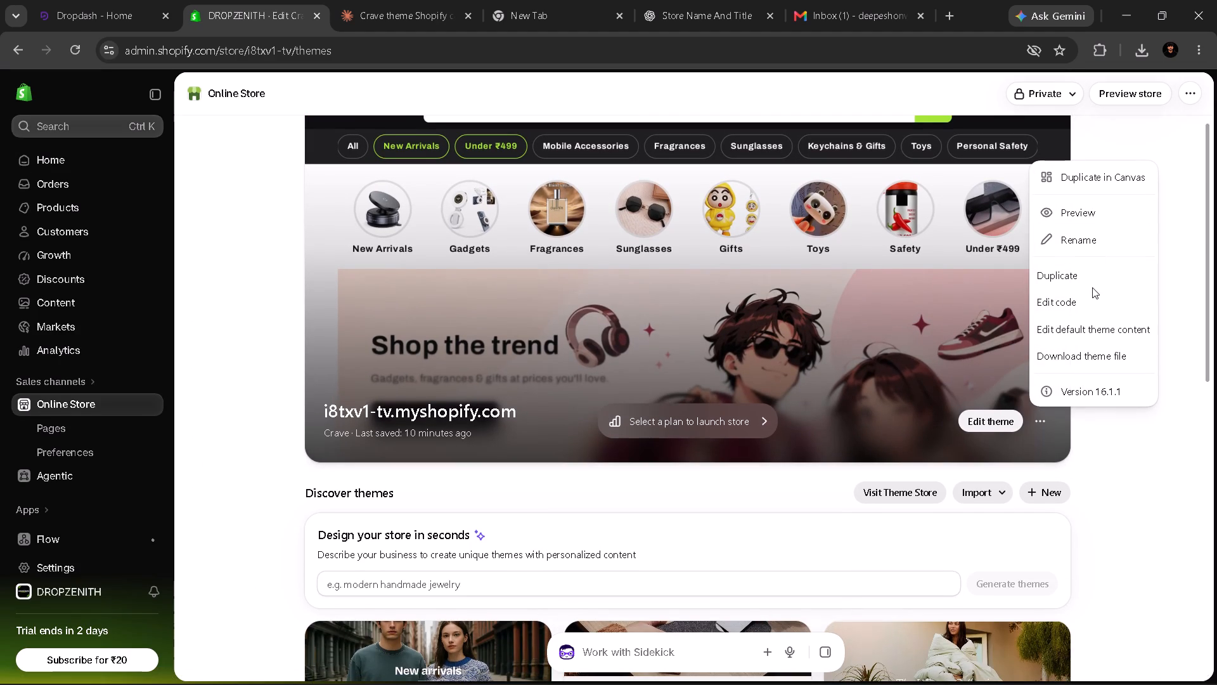
left_click(785, 469)
scroll(672, 418, "up", 1)
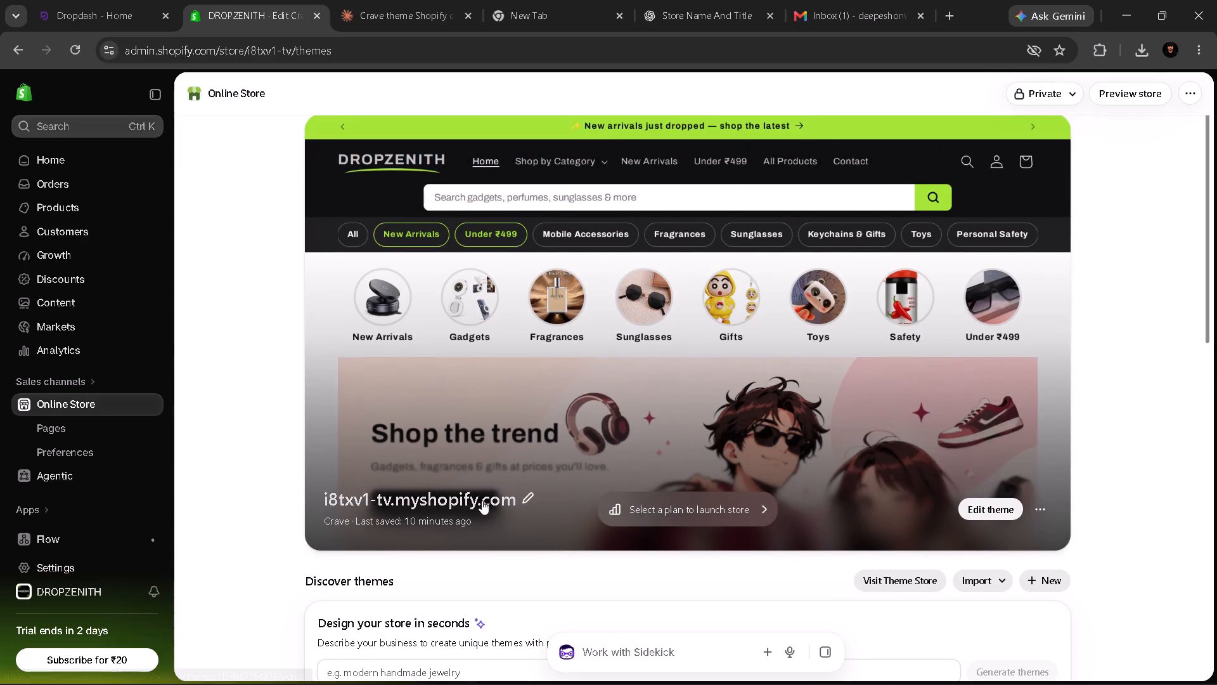
Open the store's domain settings and try dropzenith as the new myshopify.com domain.
left_click(529, 497)
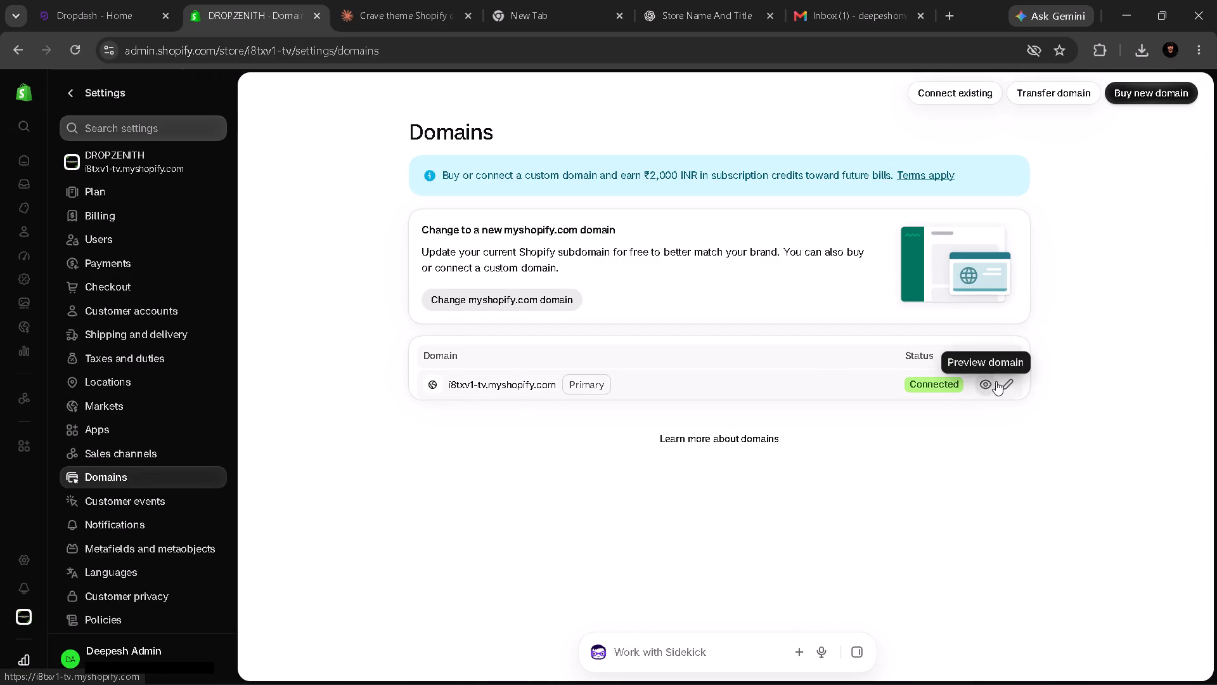
left_click(1010, 381)
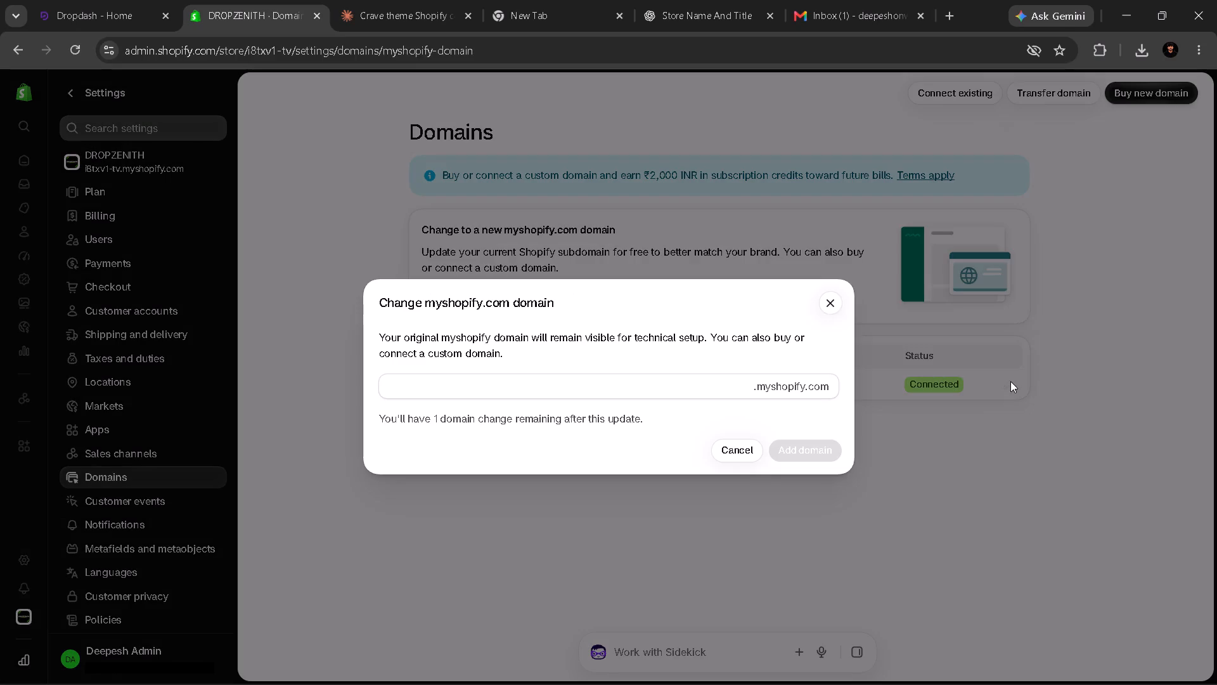
left_click(680, 382)
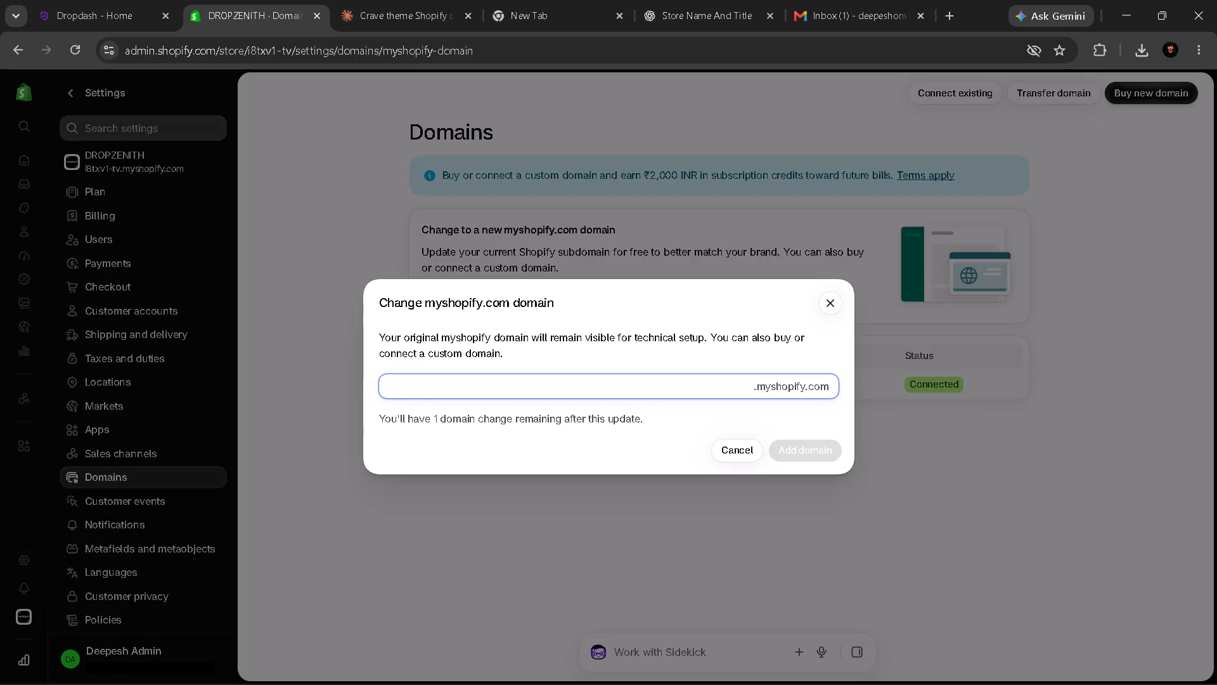
type("drop")
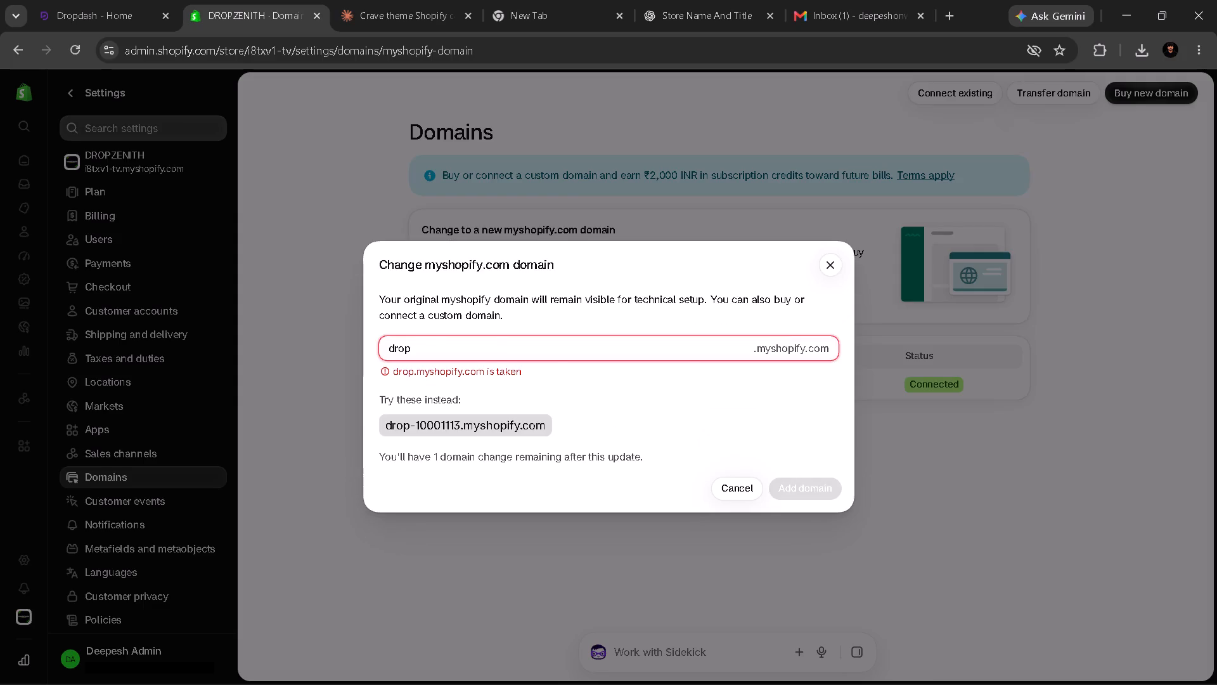
type("zenith")
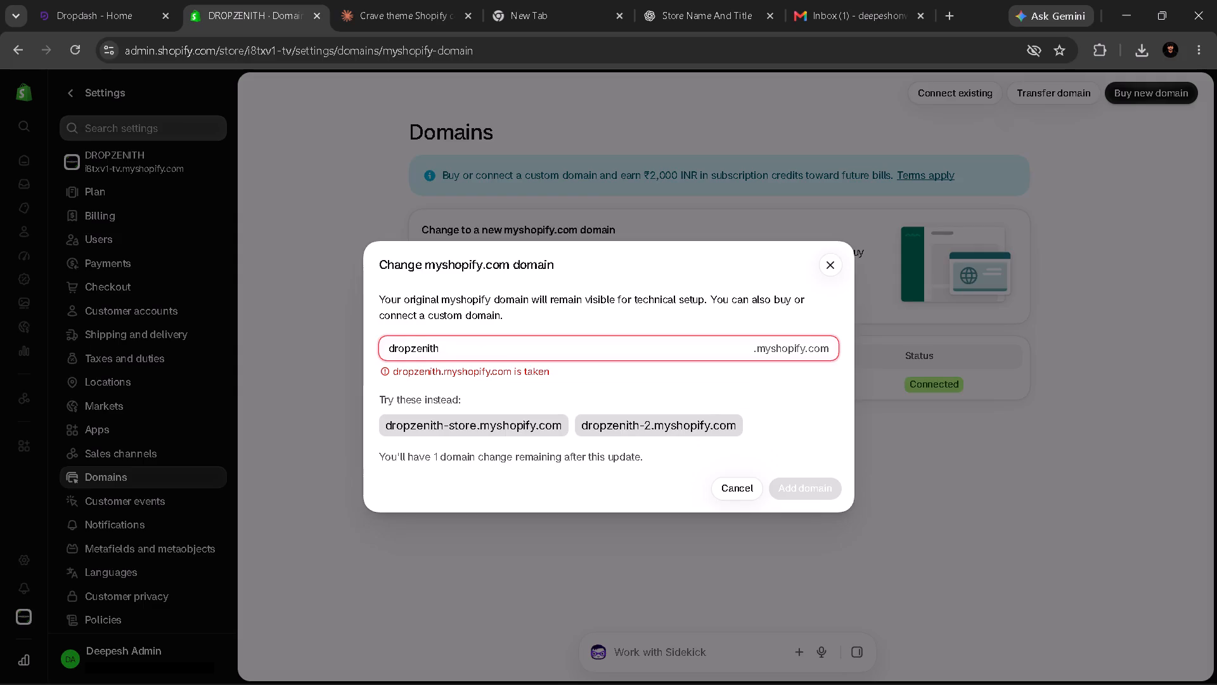
Open the suggested address dropzenith.myshopify.com in a new browser tab and refresh the page to inspect that store.
left_click_drag(510, 373, 434, 379)
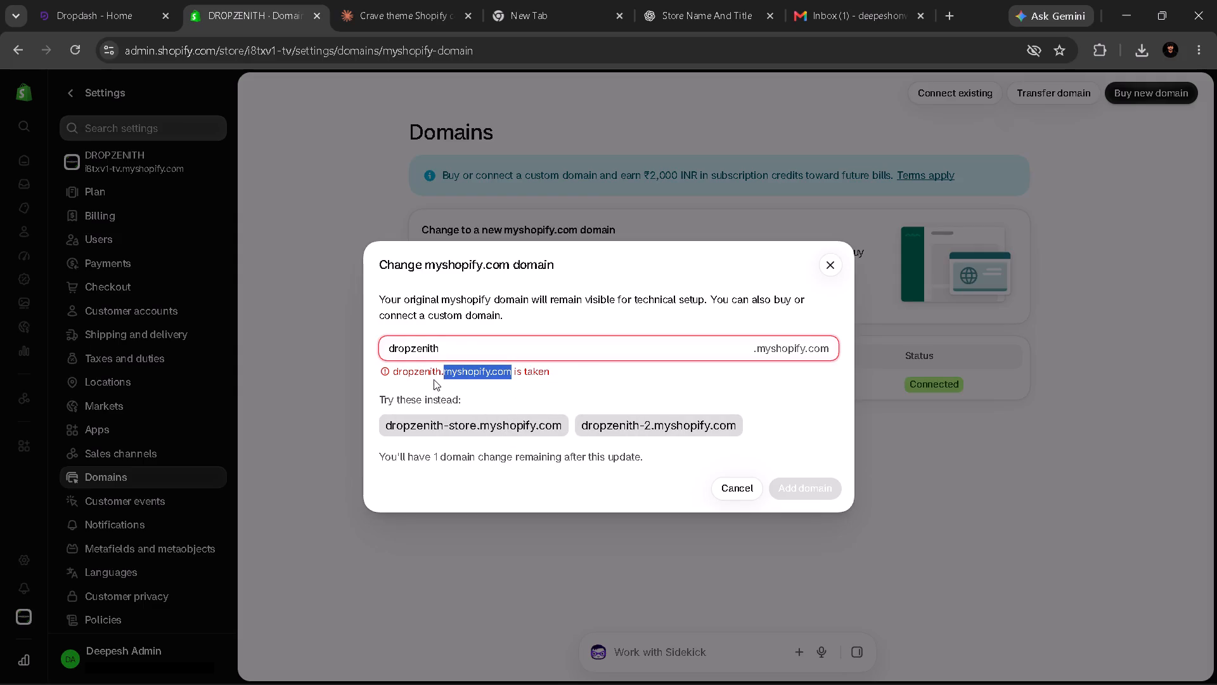
left_click_drag(434, 379, 394, 379)
key("ctrl+c")
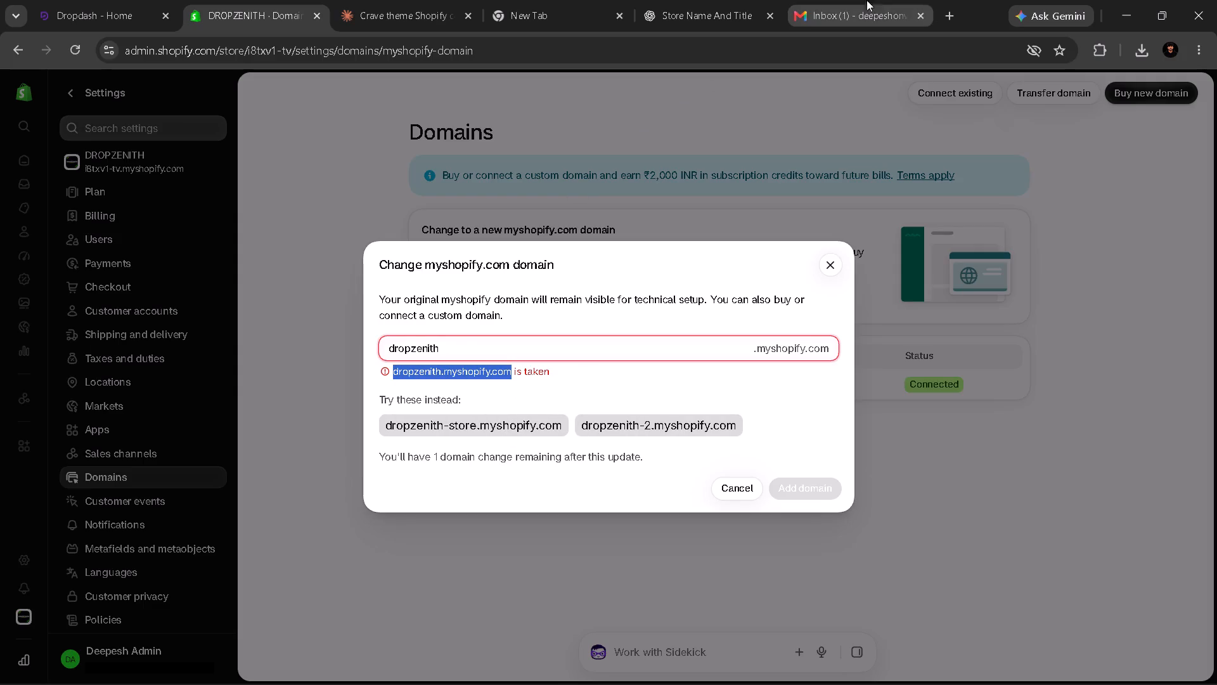
left_click(952, 1)
key("ctrl+v")
key("Return")
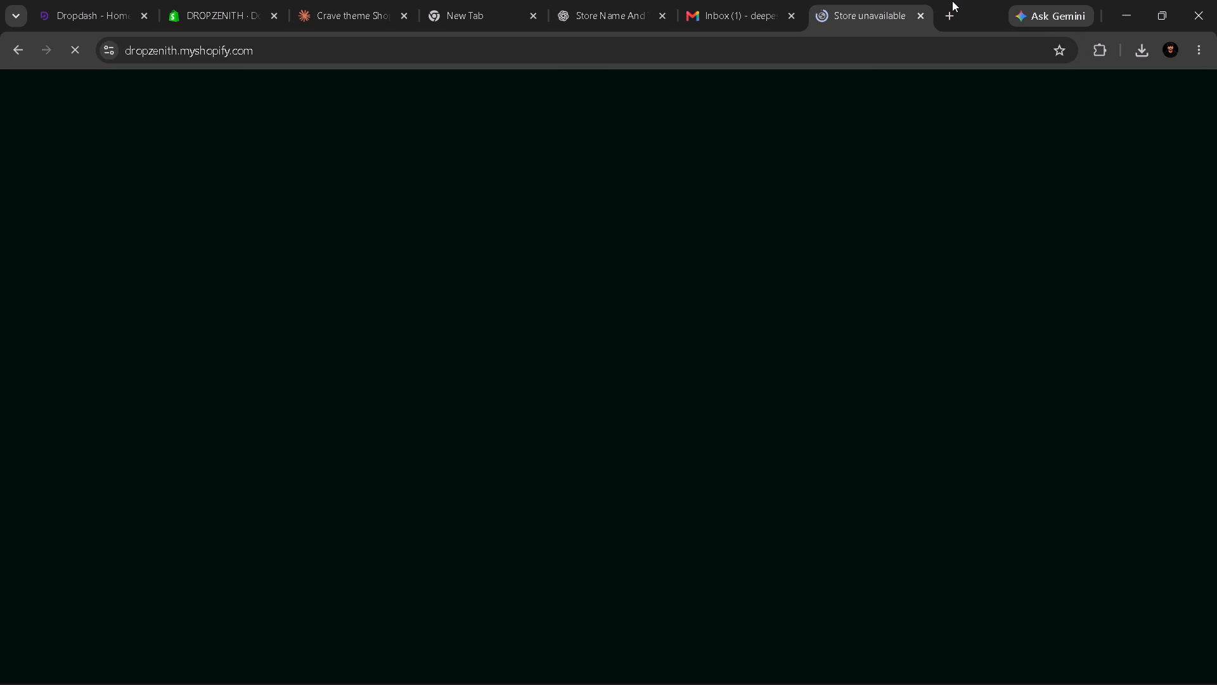
scroll(801, 274, "down", 2)
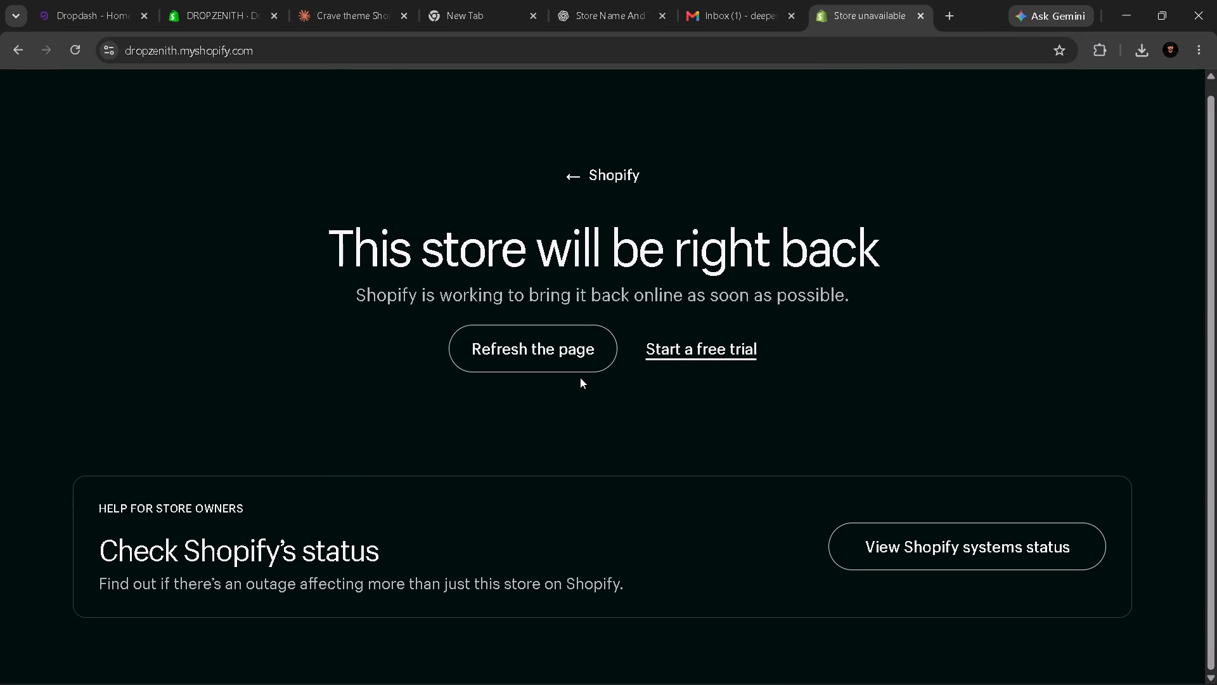
left_click(565, 358)
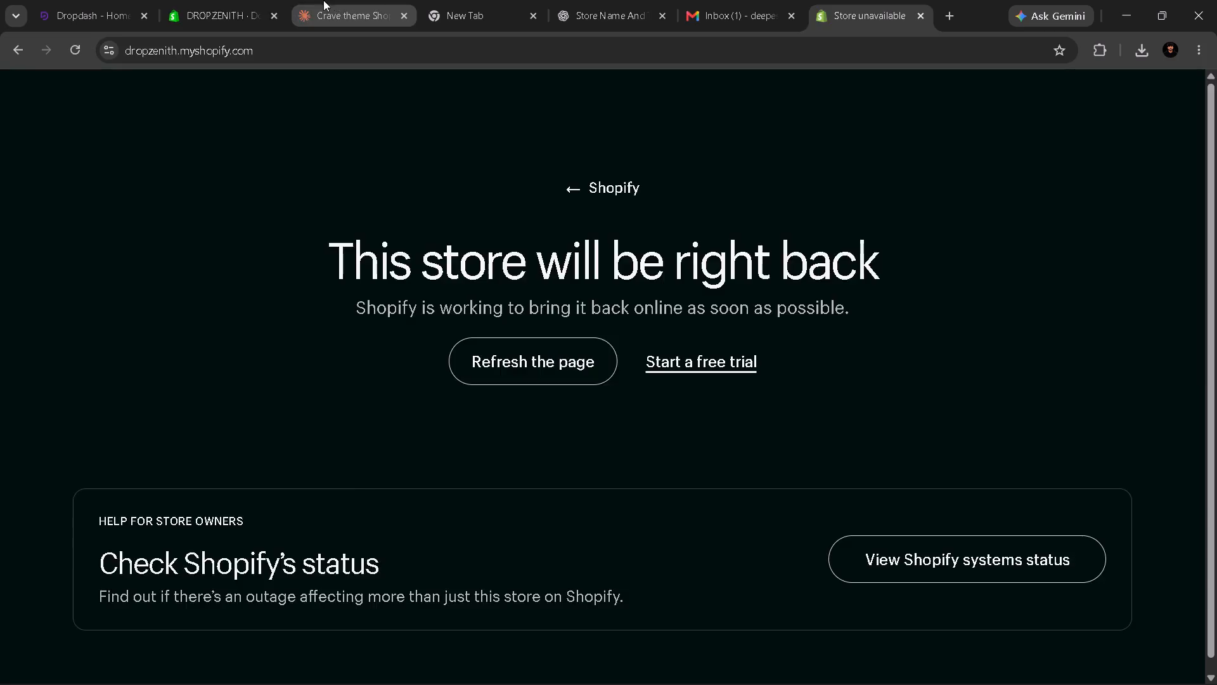
Return to the Shopify domain settings and add dropzenithstore as the store's new myshopify.com domain.
left_click(286, 0)
left_click(451, 341)
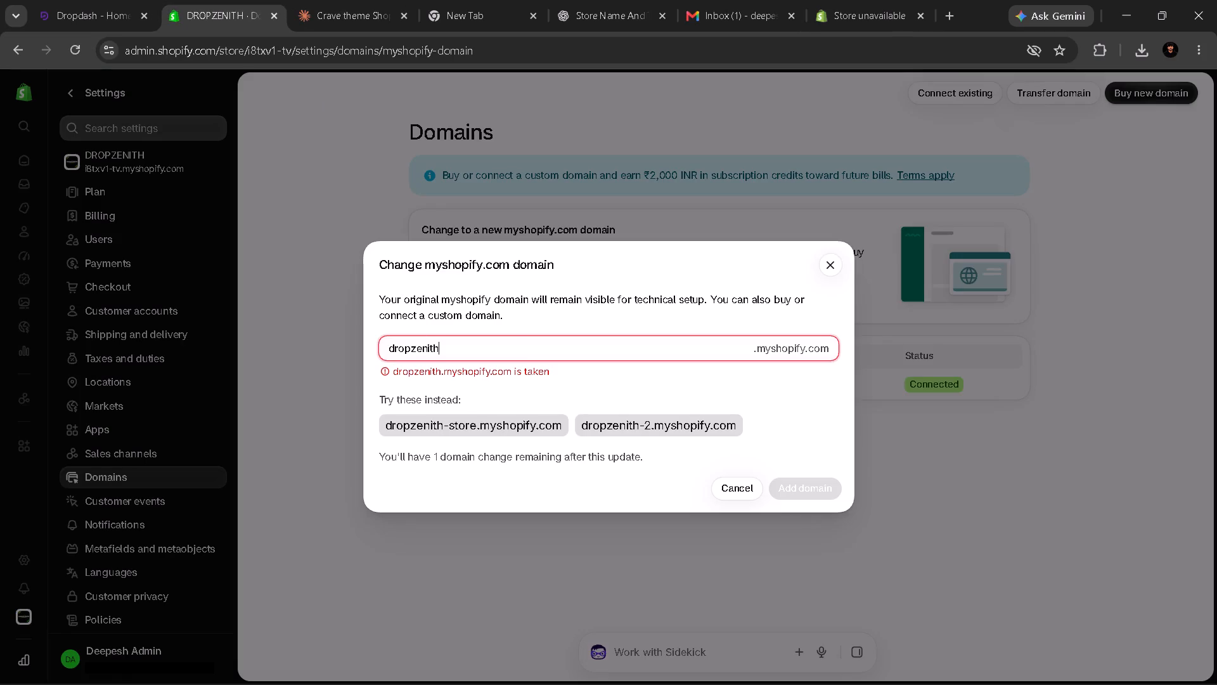
type("store")
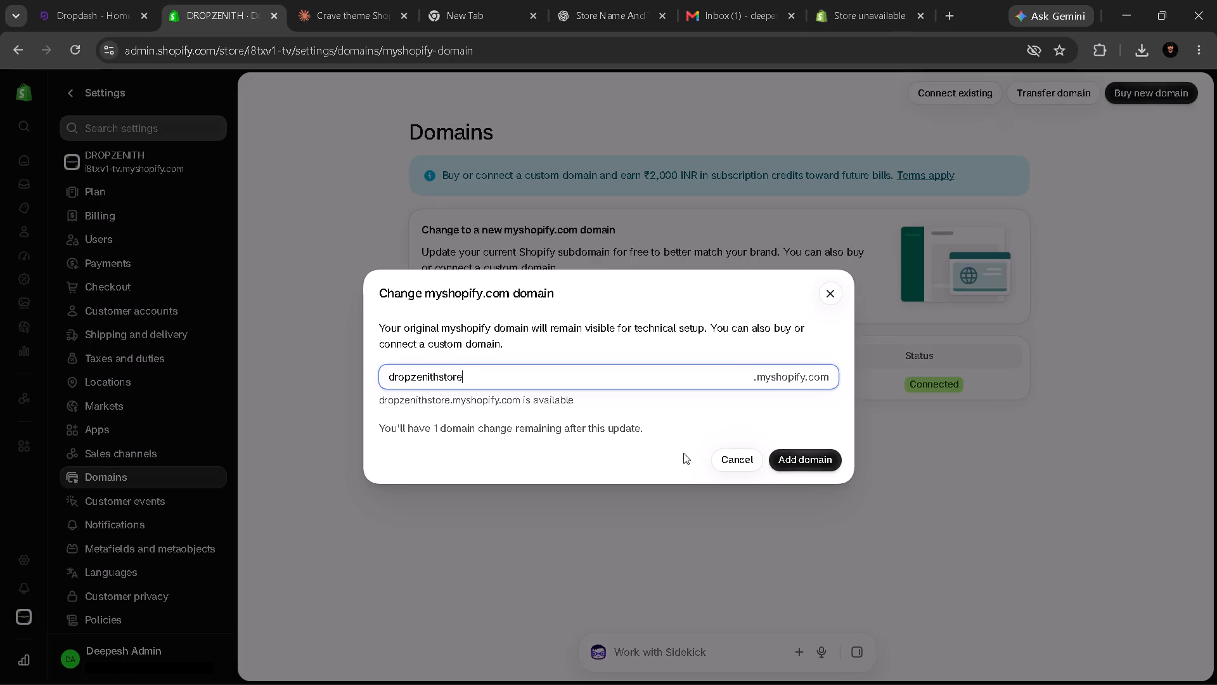
left_click(776, 457)
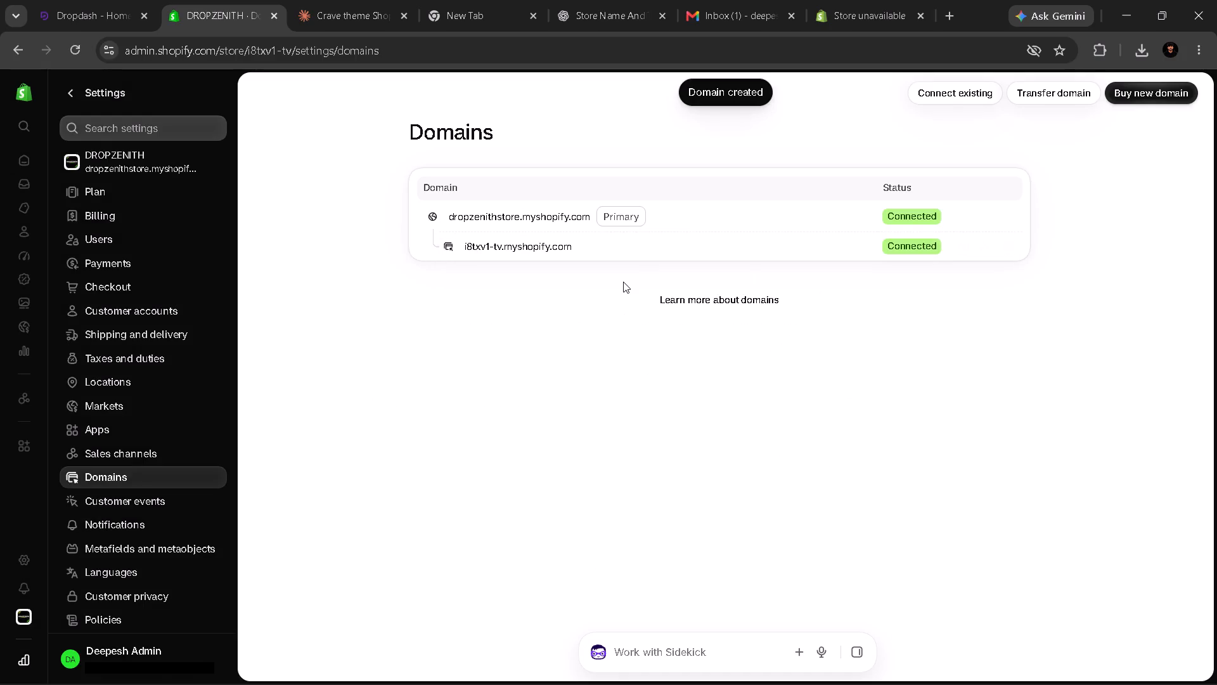
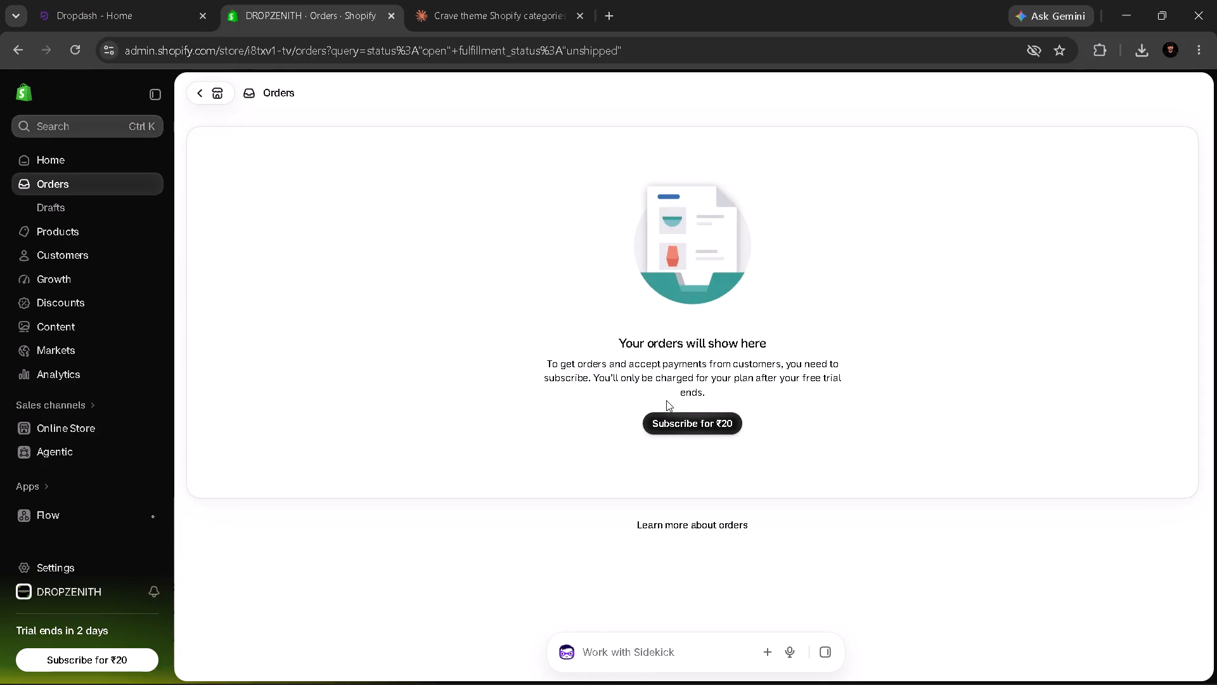
Open the ₹20 subscription checkout and bring up its UPI payment form with the business location fields.
left_click(701, 414)
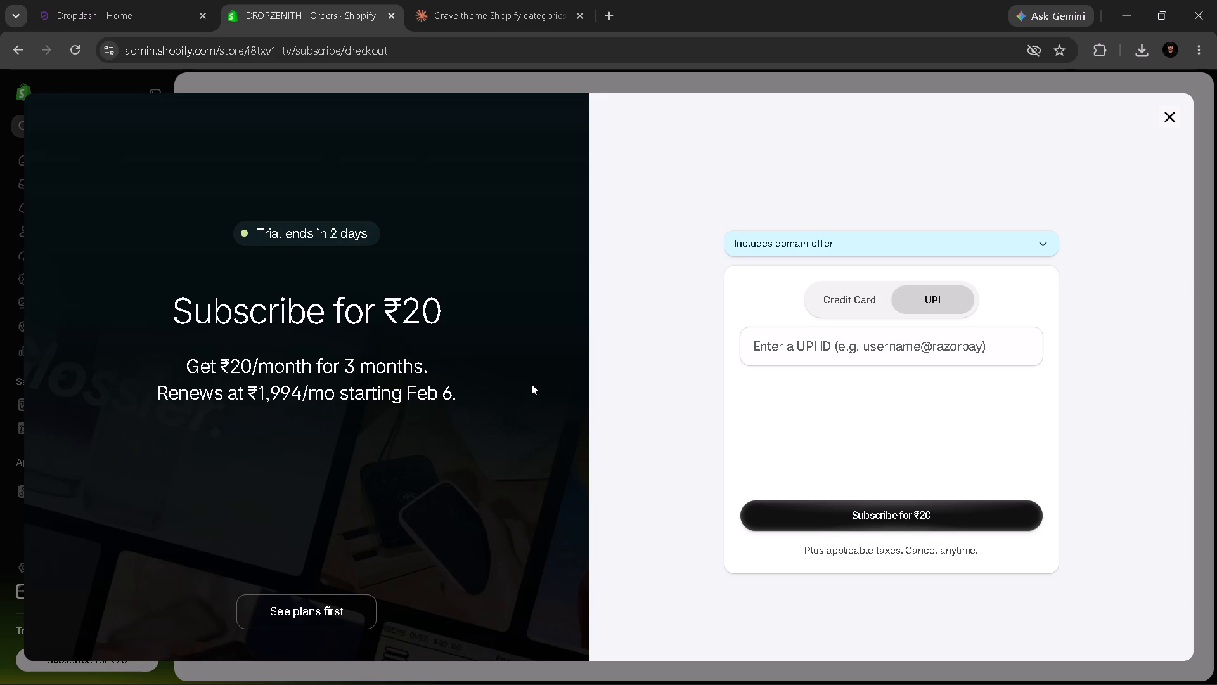
left_click(790, 345)
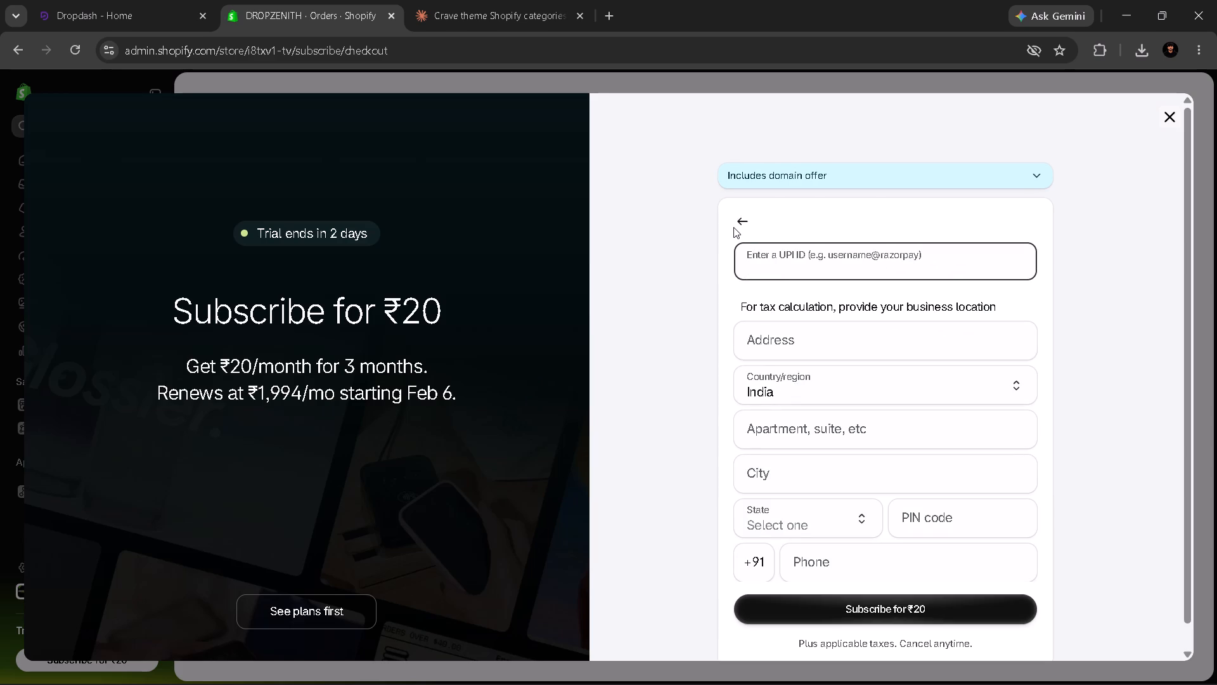
left_click(733, 227)
left_click(745, 223)
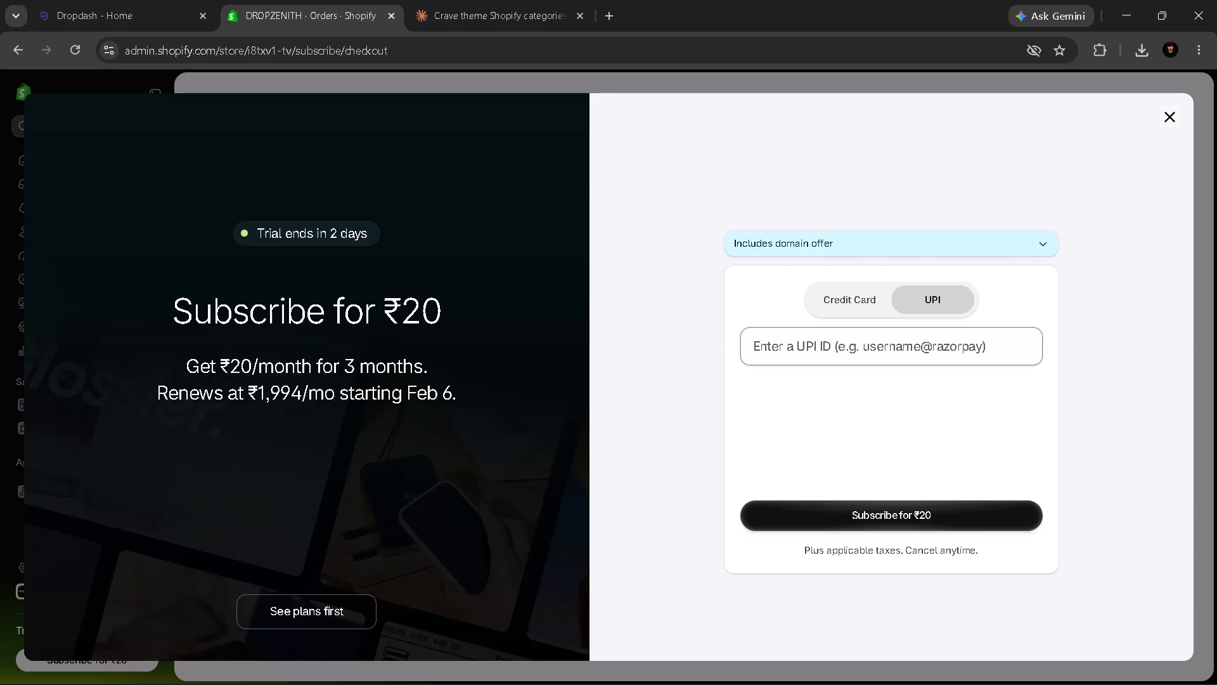
left_click(832, 348)
left_click(795, 270)
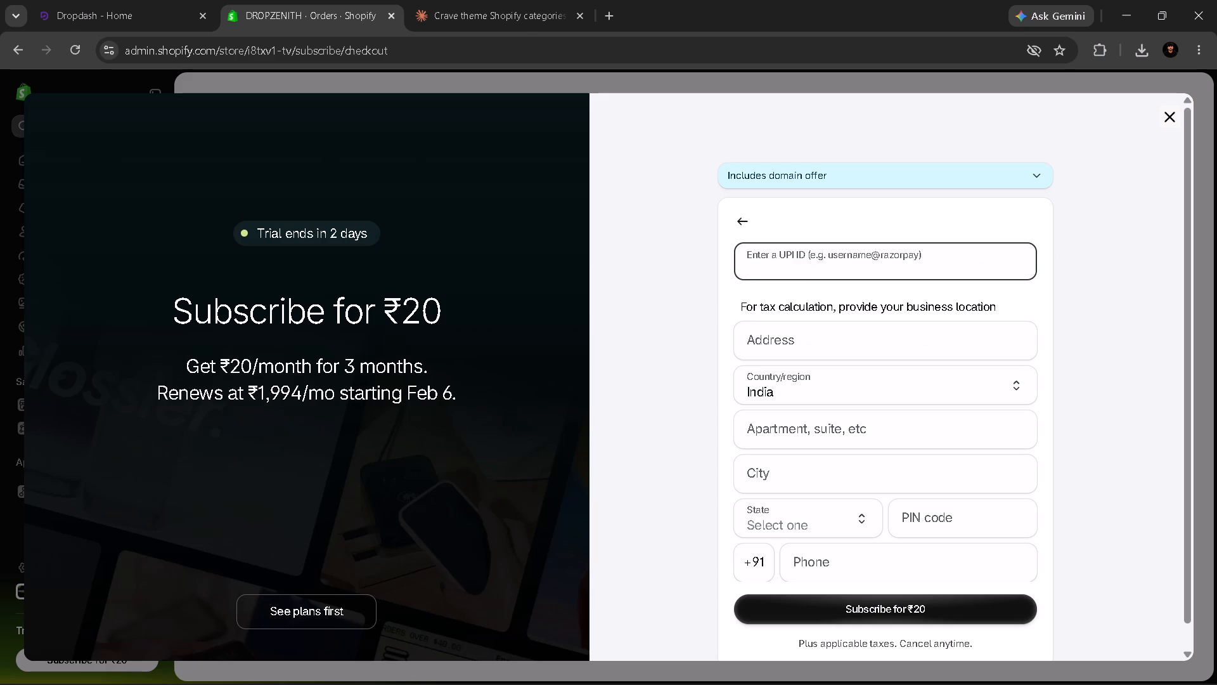
left_click(795, 270)
Autofill the business location and phone fields from a saved address, and switch the street address to another saved entry.
left_click(768, 345)
left_click(865, 399)
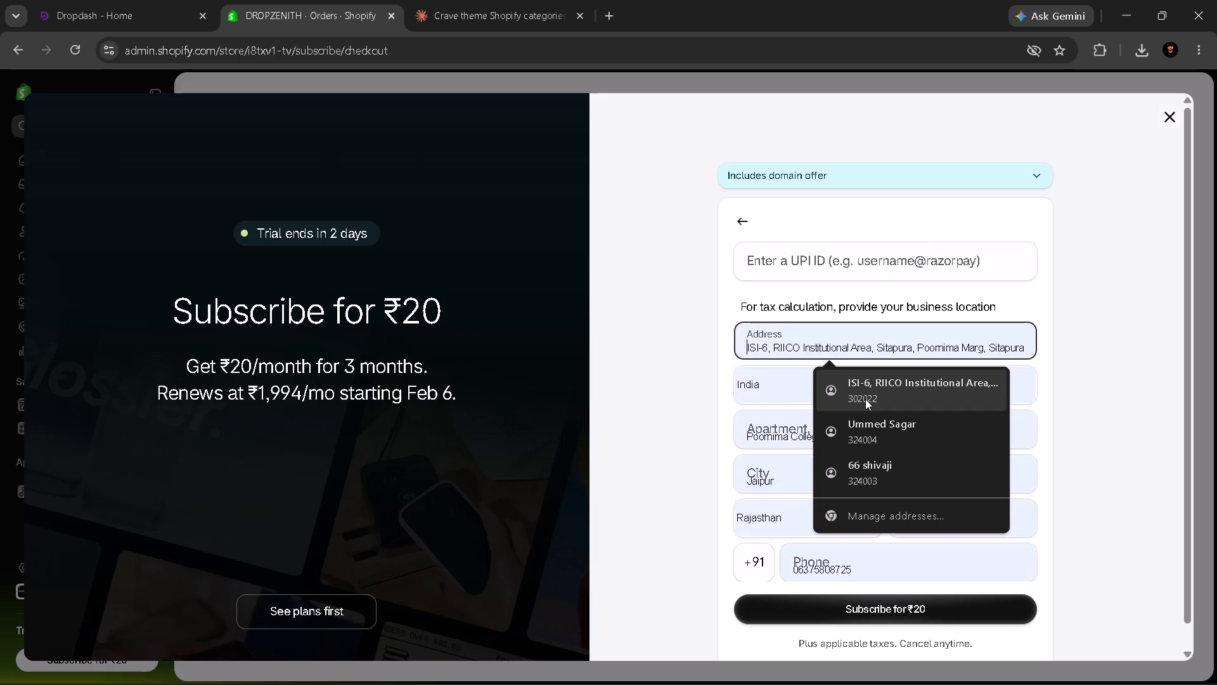
left_click(793, 344)
left_click(820, 373)
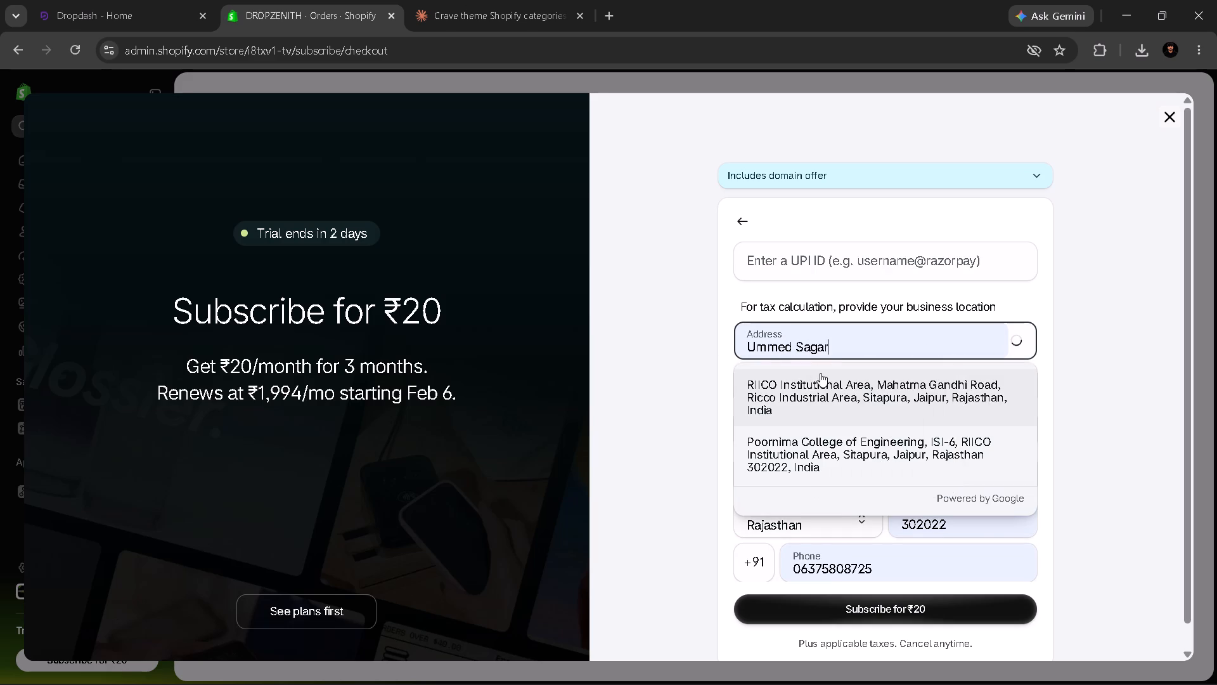
left_click(825, 338)
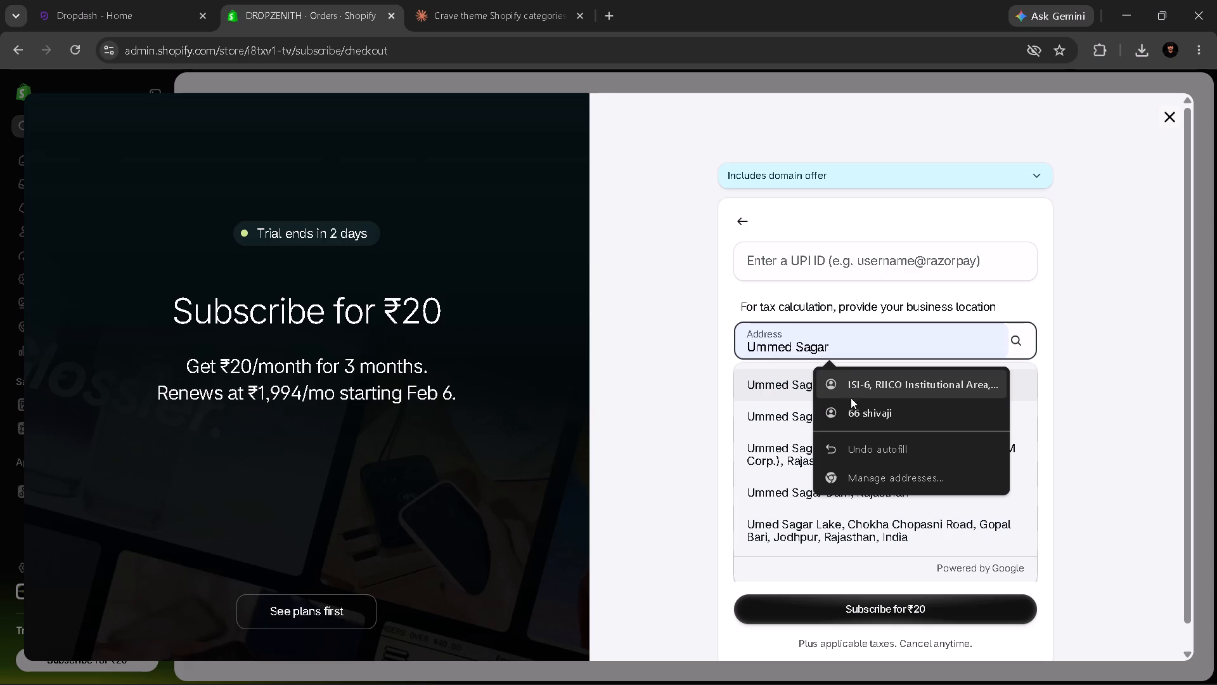
left_click(739, 225)
left_click(842, 354)
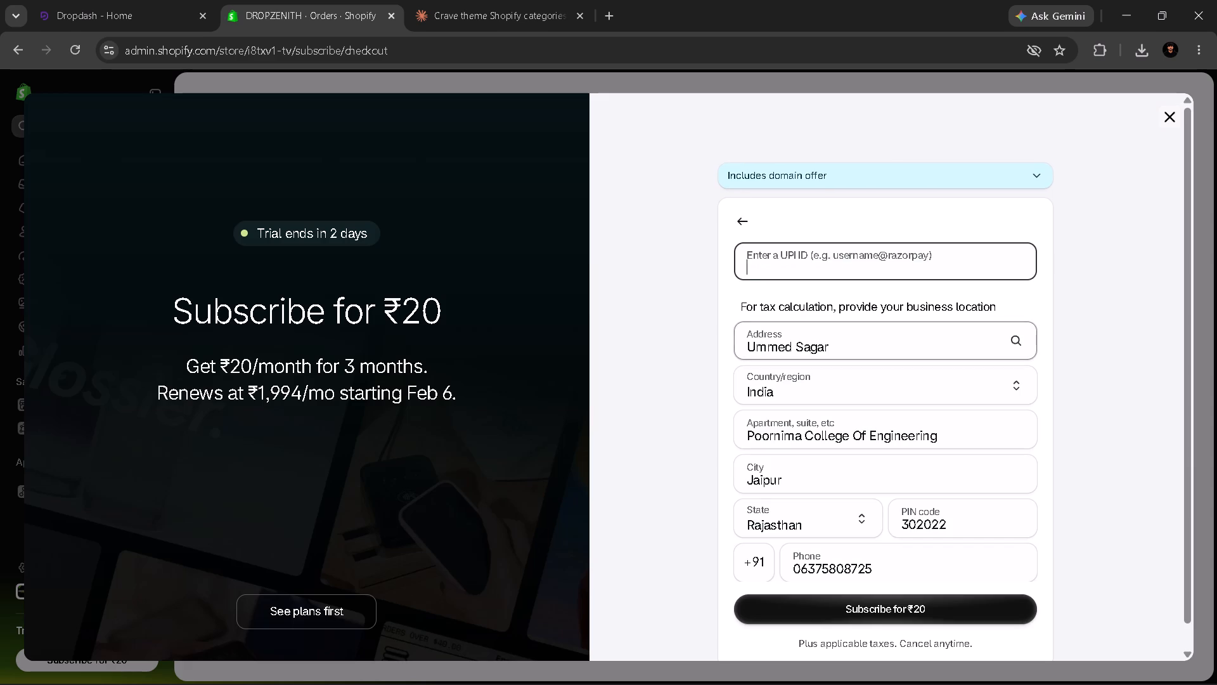
Remove the leading zero from the phone number in the billing form.
left_click(805, 570)
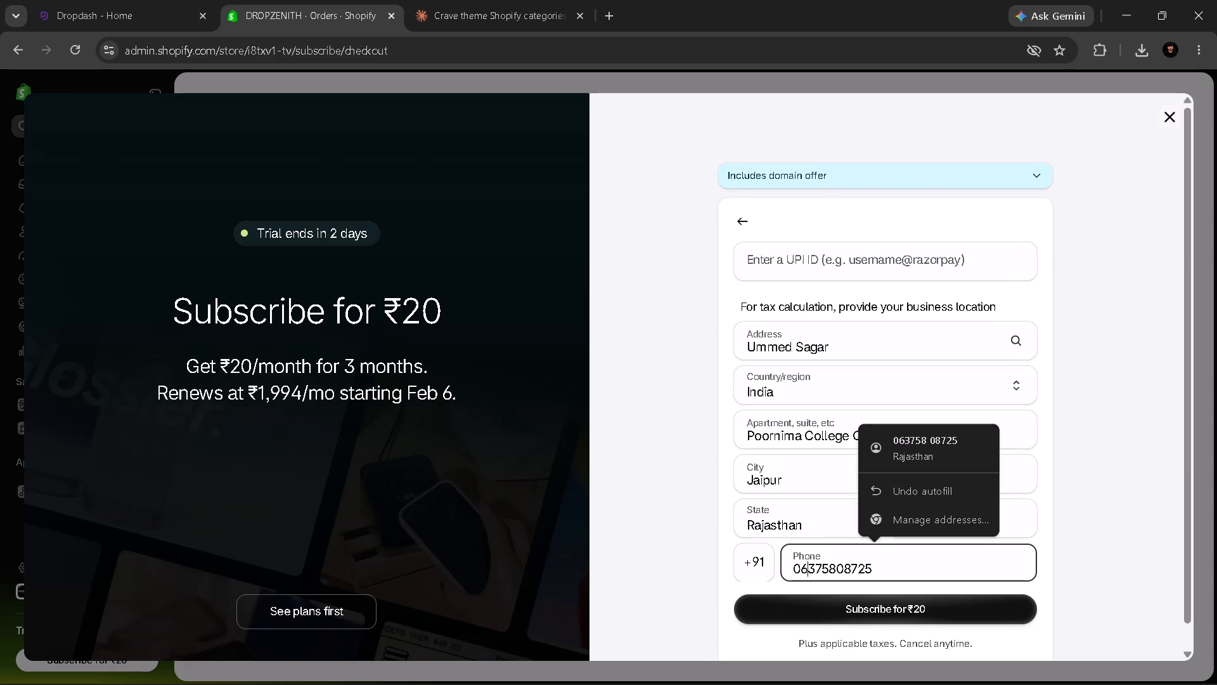
key("Left")
key("BackSpace")
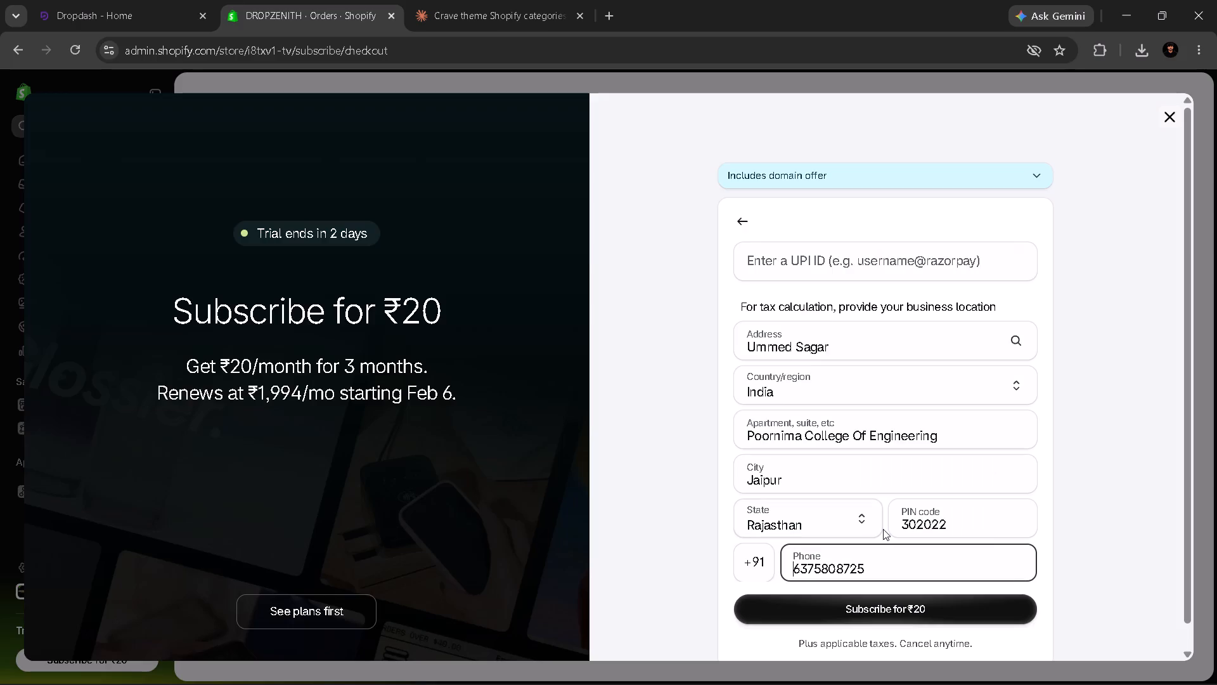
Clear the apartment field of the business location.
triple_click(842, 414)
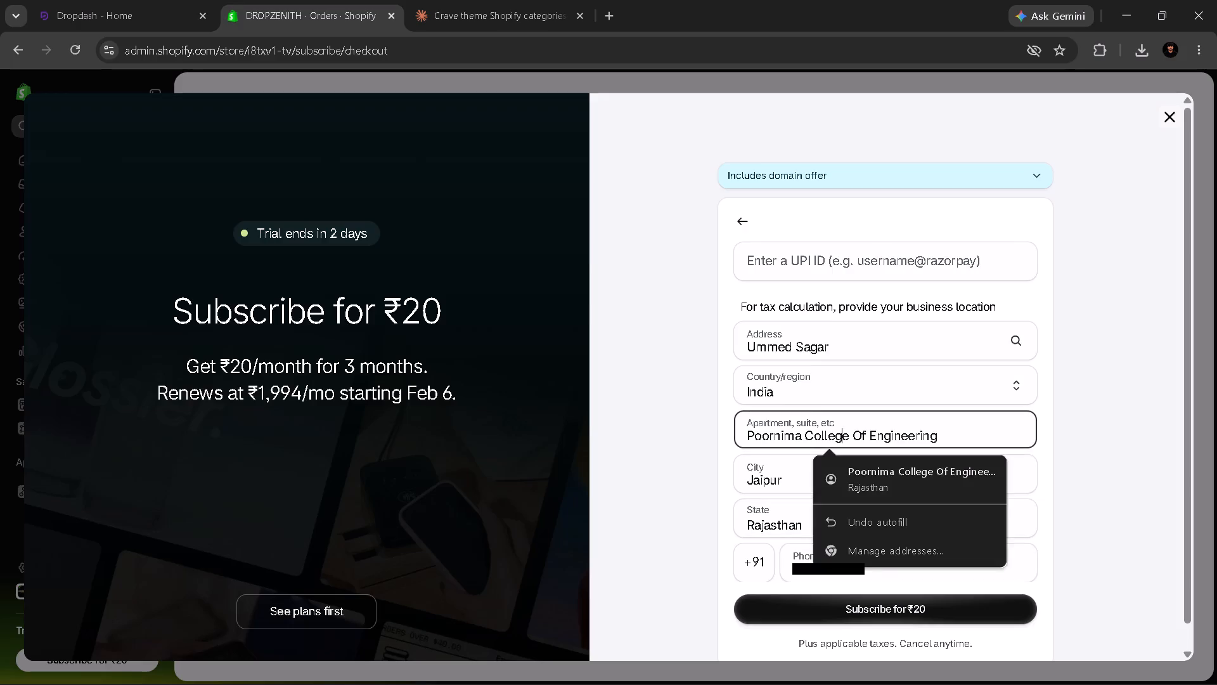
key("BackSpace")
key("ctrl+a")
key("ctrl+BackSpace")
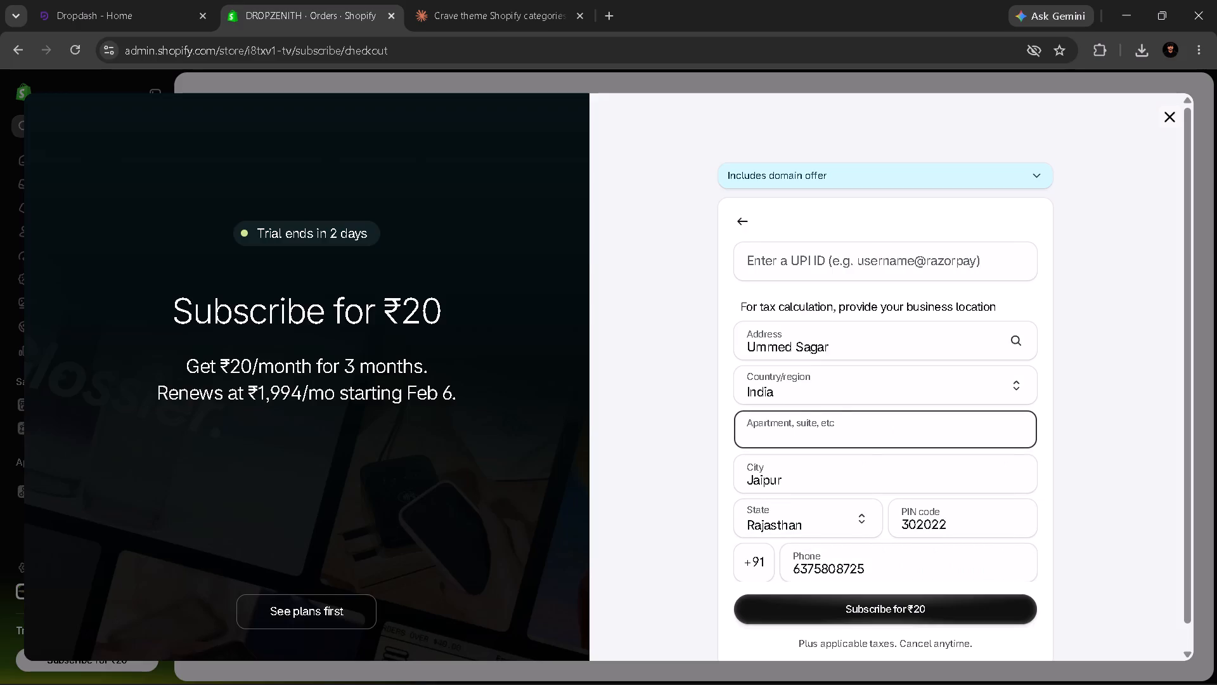
Clear and refill the street address from the saved entry, and choose the first matching address suggestion to update the city.
left_click(776, 323)
key("ctrl+a")
key("BackSpace")
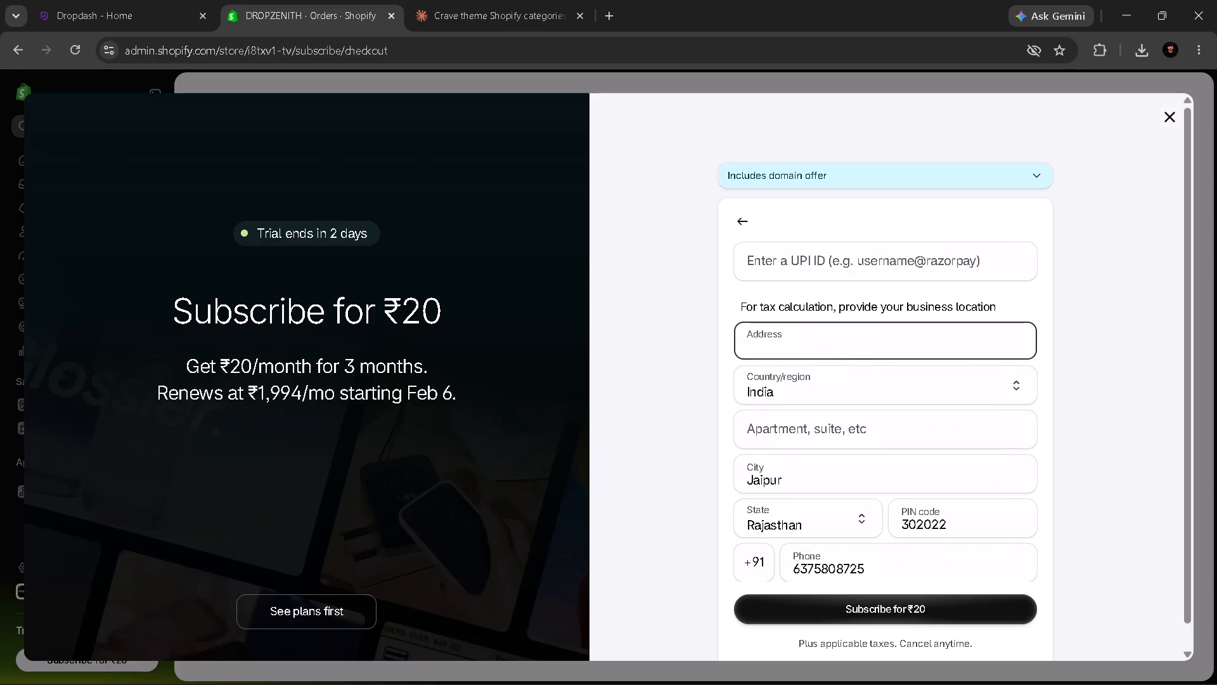
left_click(782, 339)
left_click(849, 426)
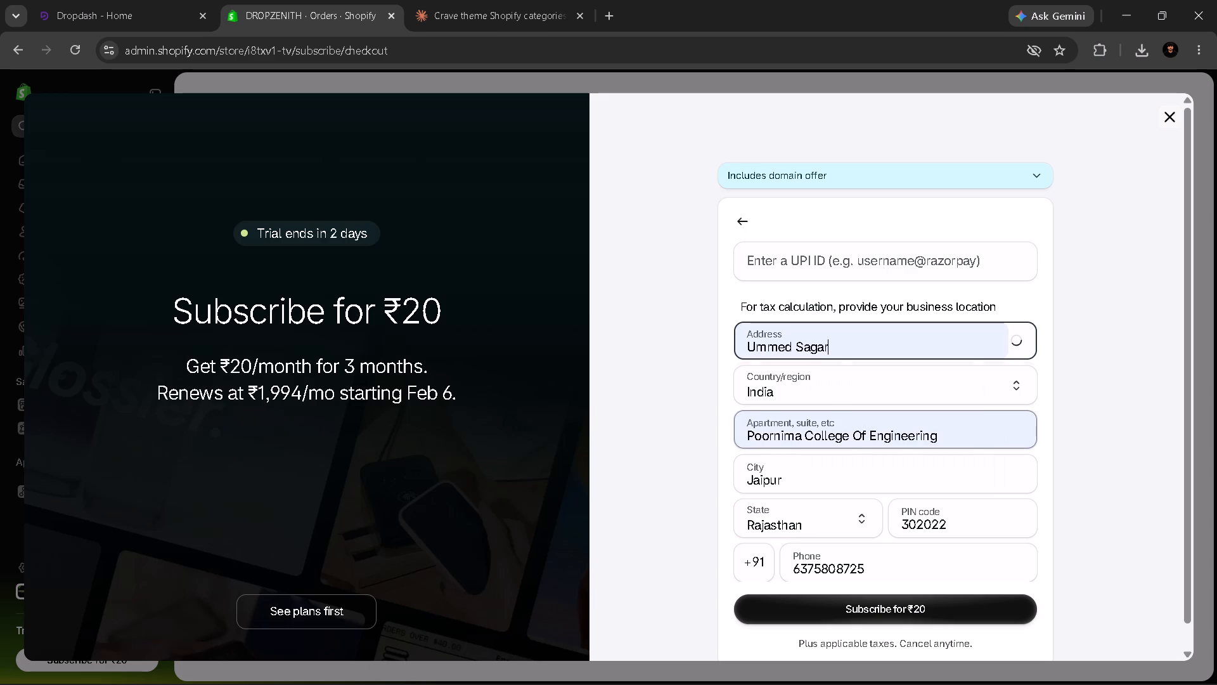
left_click(792, 346)
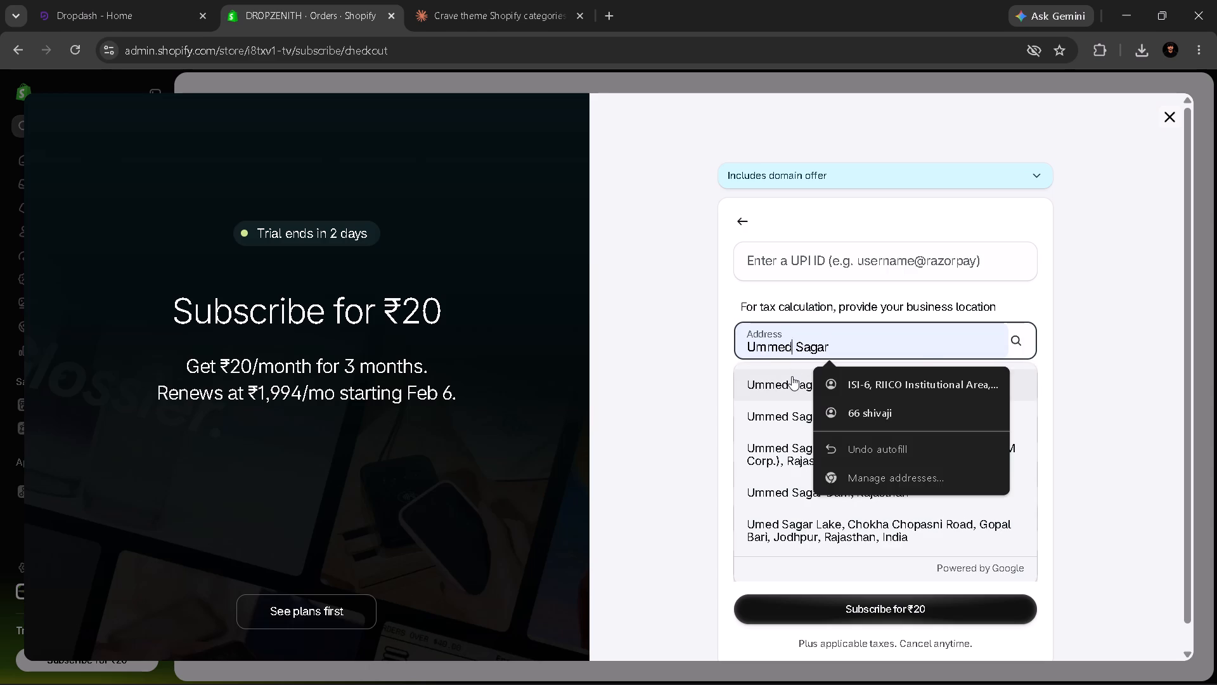
left_click(792, 376)
left_click(792, 376)
left_click(677, 382)
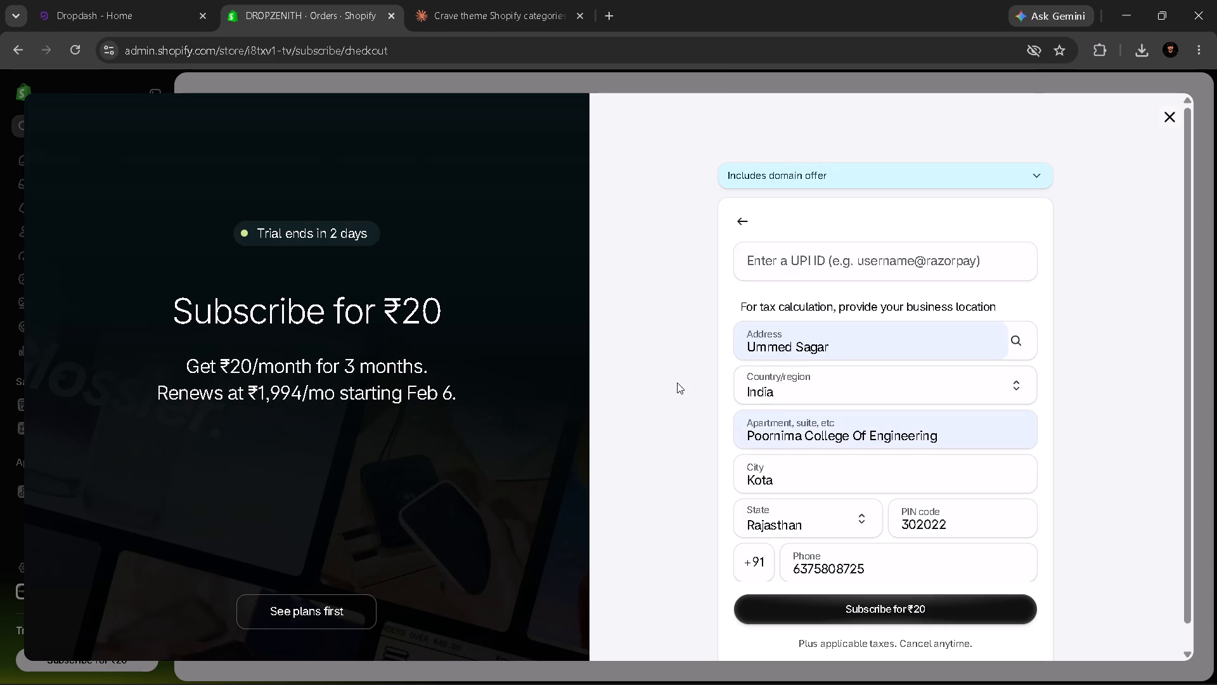
Clear the autofilled college name from the apartment field of the business location.
left_click(786, 424)
key("ctrl+a")
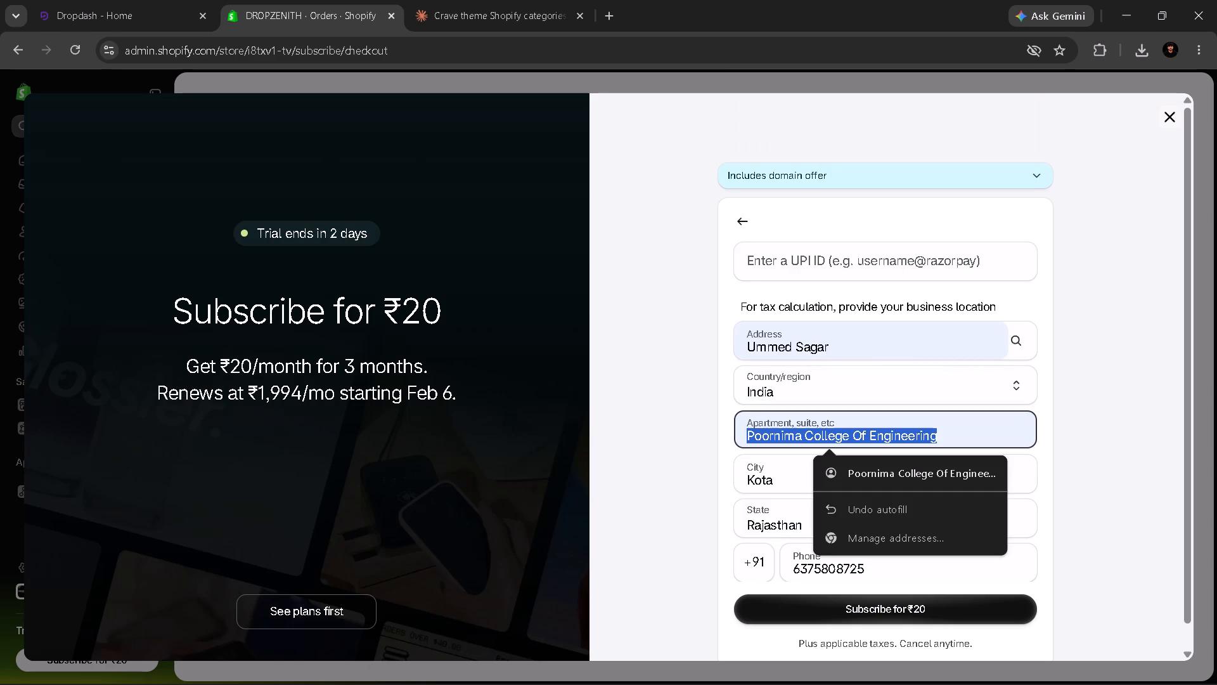
key("shift+s")
type("hib")
key("BackSpace")
key("ctrl+a")
key("BackSpace")
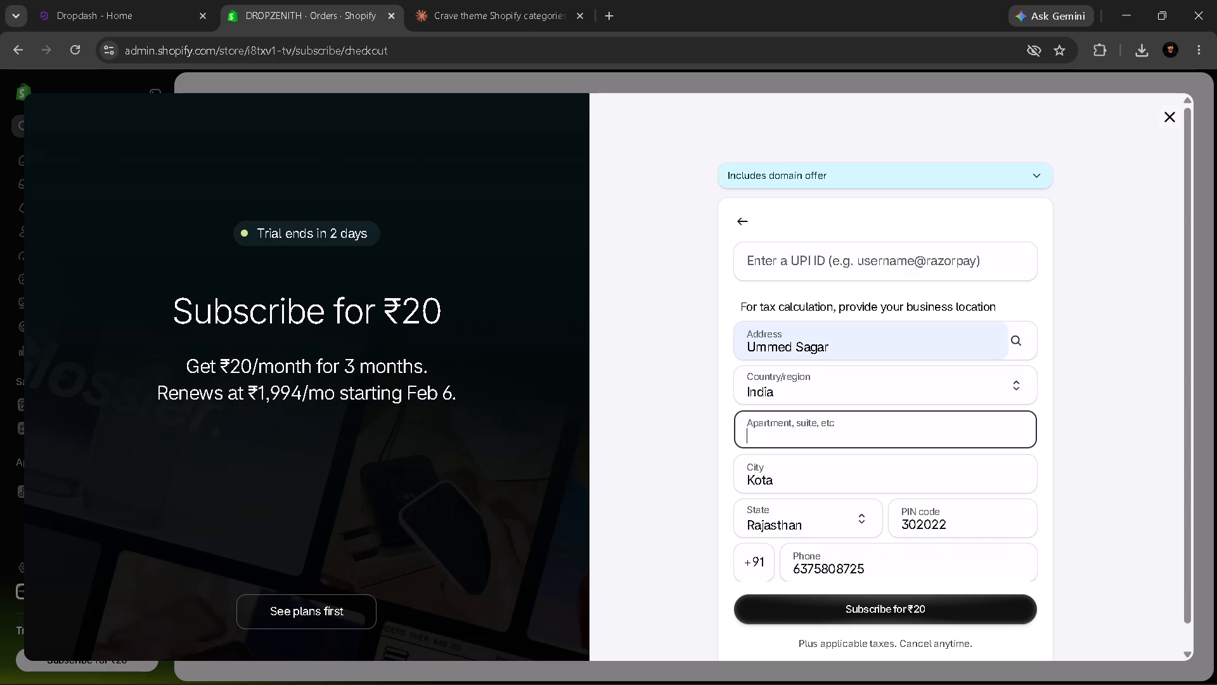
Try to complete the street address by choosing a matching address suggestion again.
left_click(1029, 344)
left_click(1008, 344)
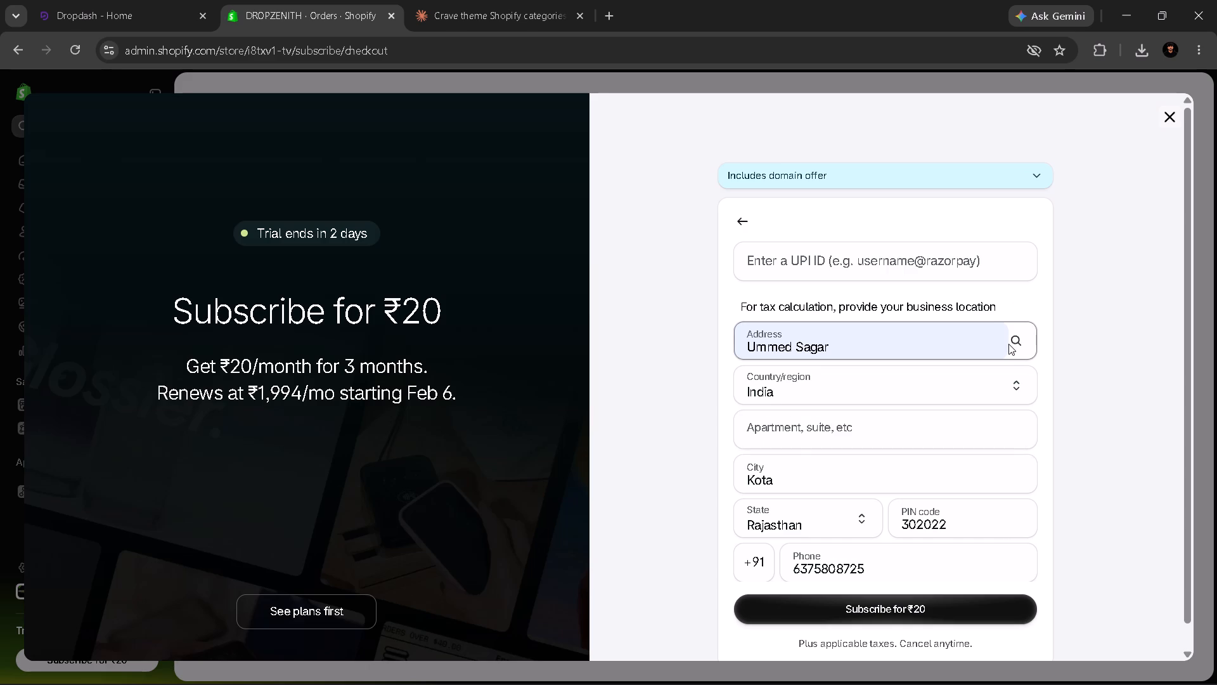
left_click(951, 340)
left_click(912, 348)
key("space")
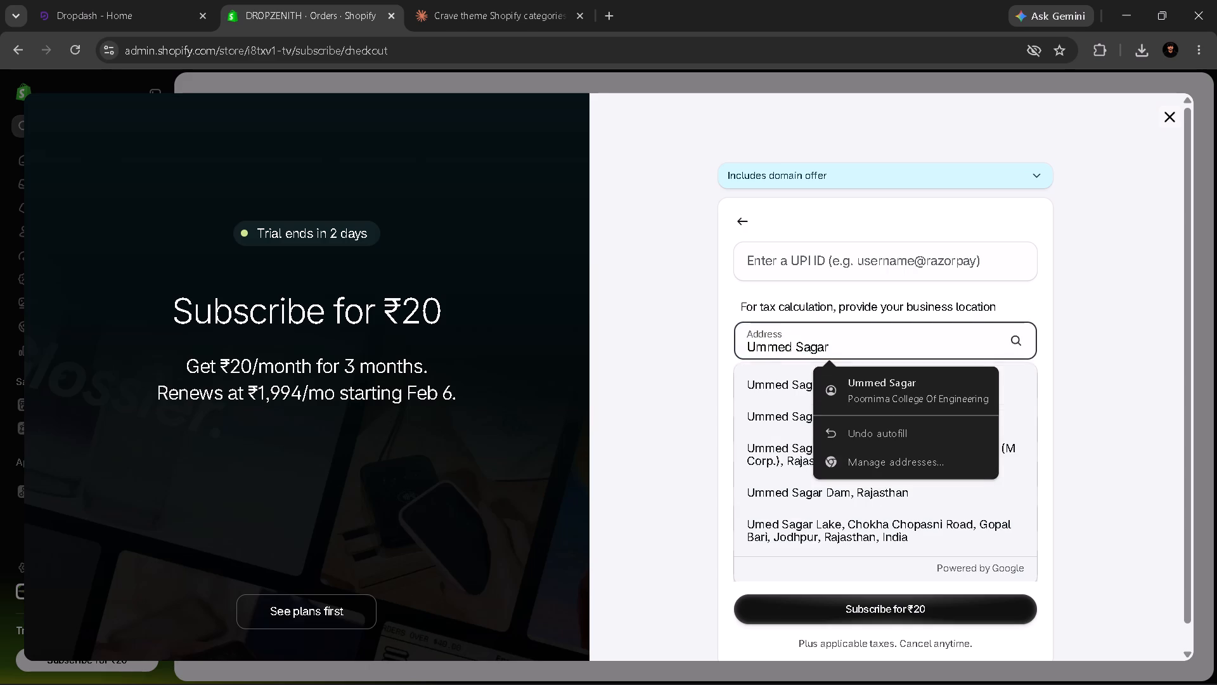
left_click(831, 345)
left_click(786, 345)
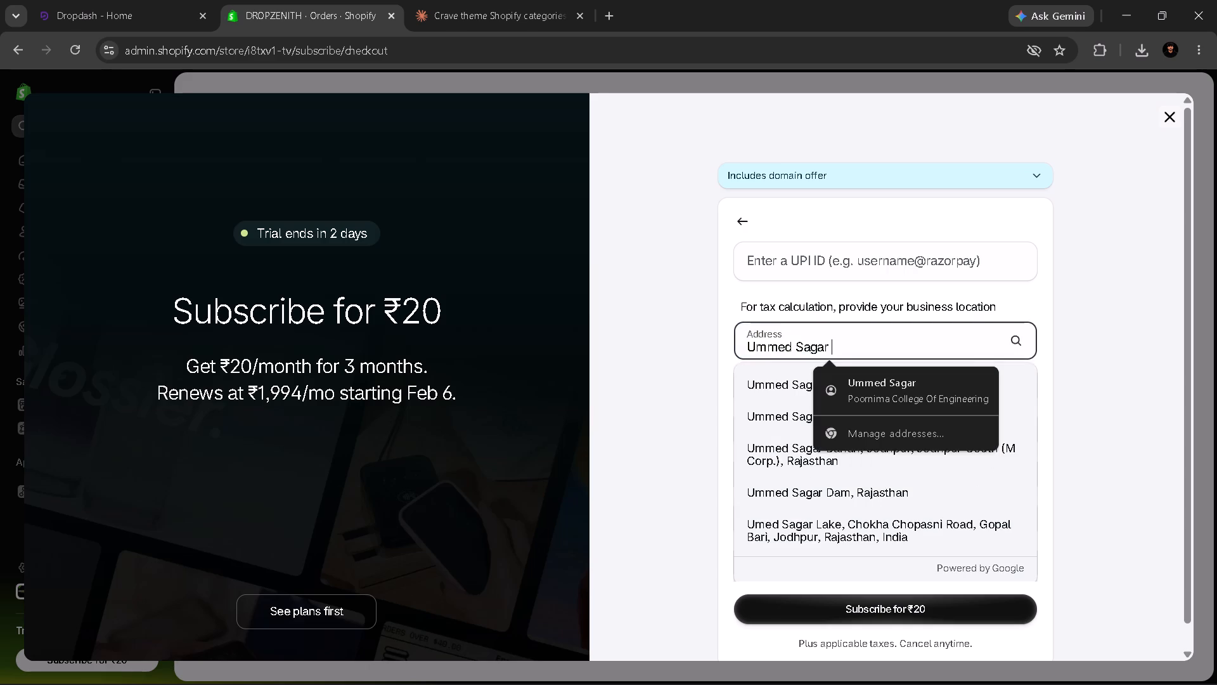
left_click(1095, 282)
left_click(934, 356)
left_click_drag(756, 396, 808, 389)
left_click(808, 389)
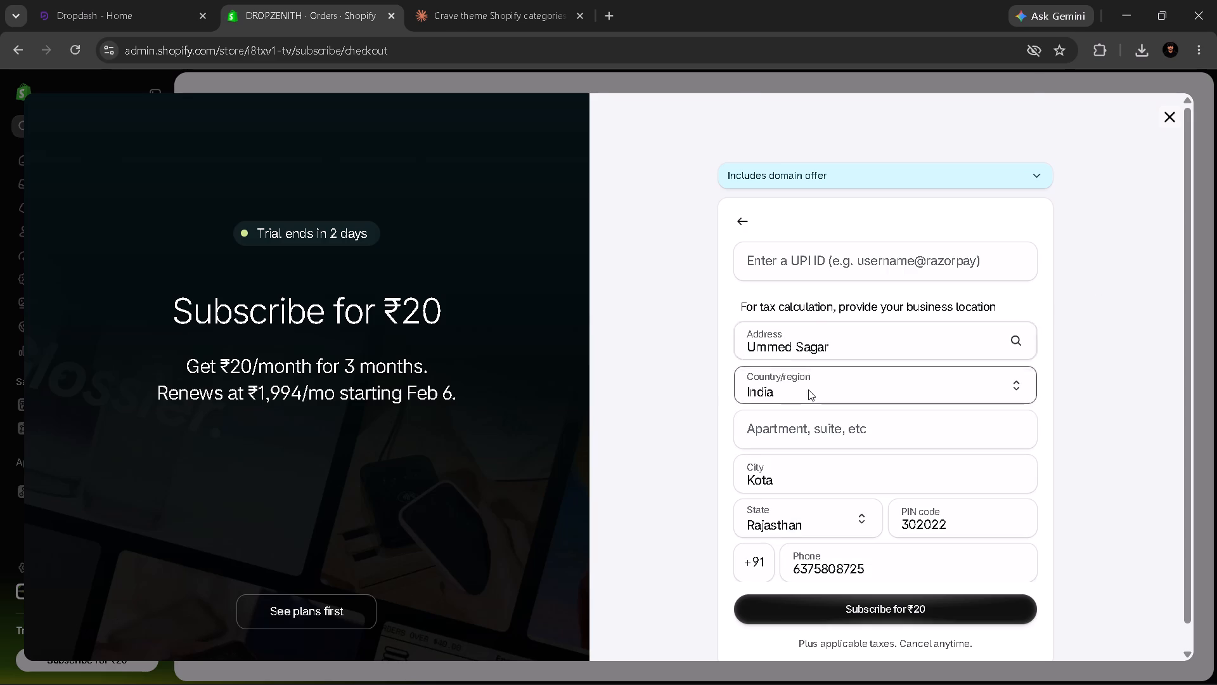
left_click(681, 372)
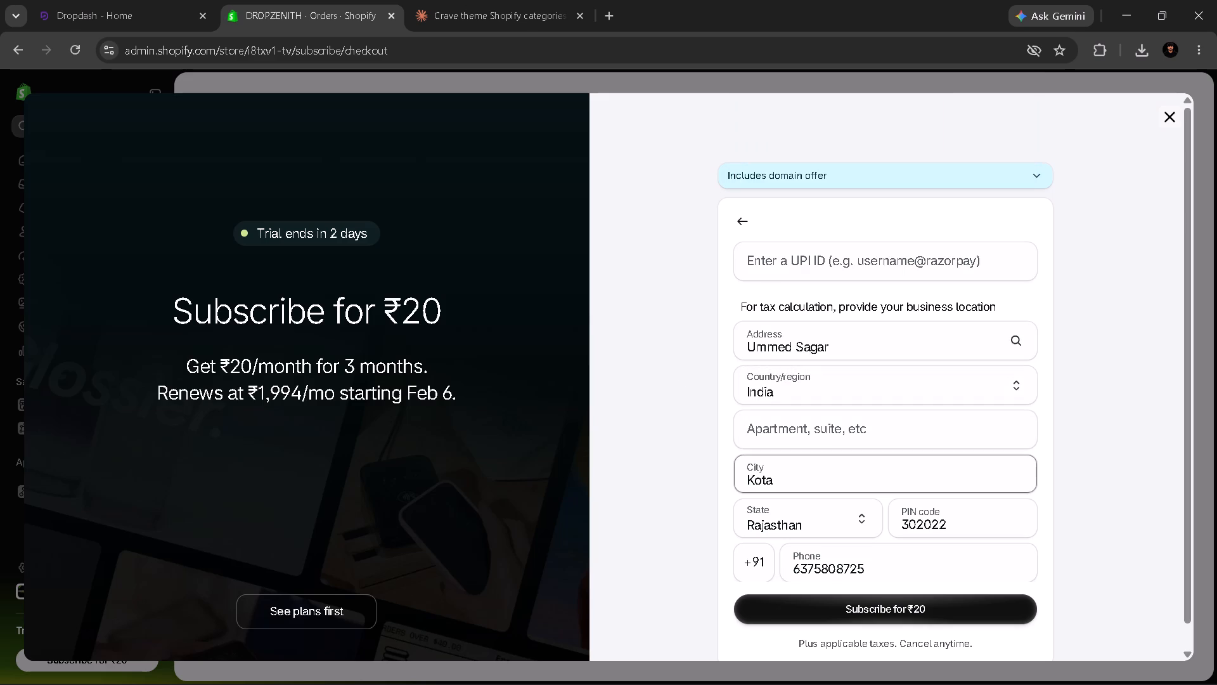
Replace the PIN code of the business location.
triple_click(922, 506)
type("3")
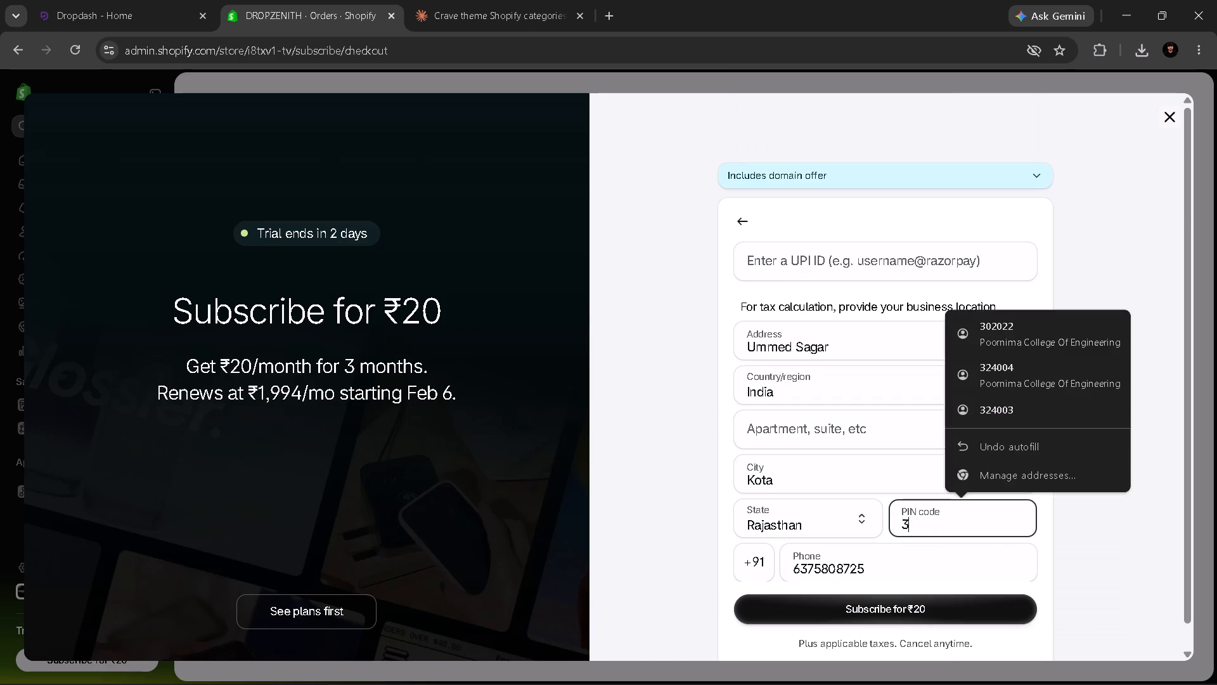
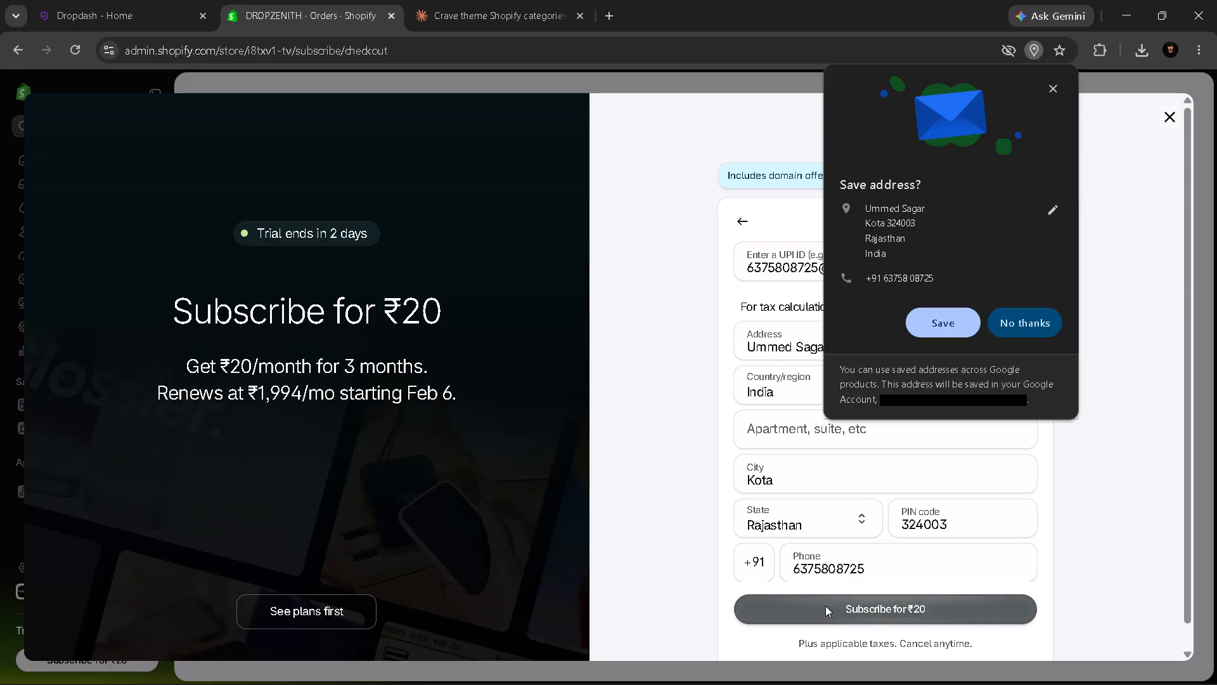
Decline the browser's offer to save the business address.
left_click(1027, 335)
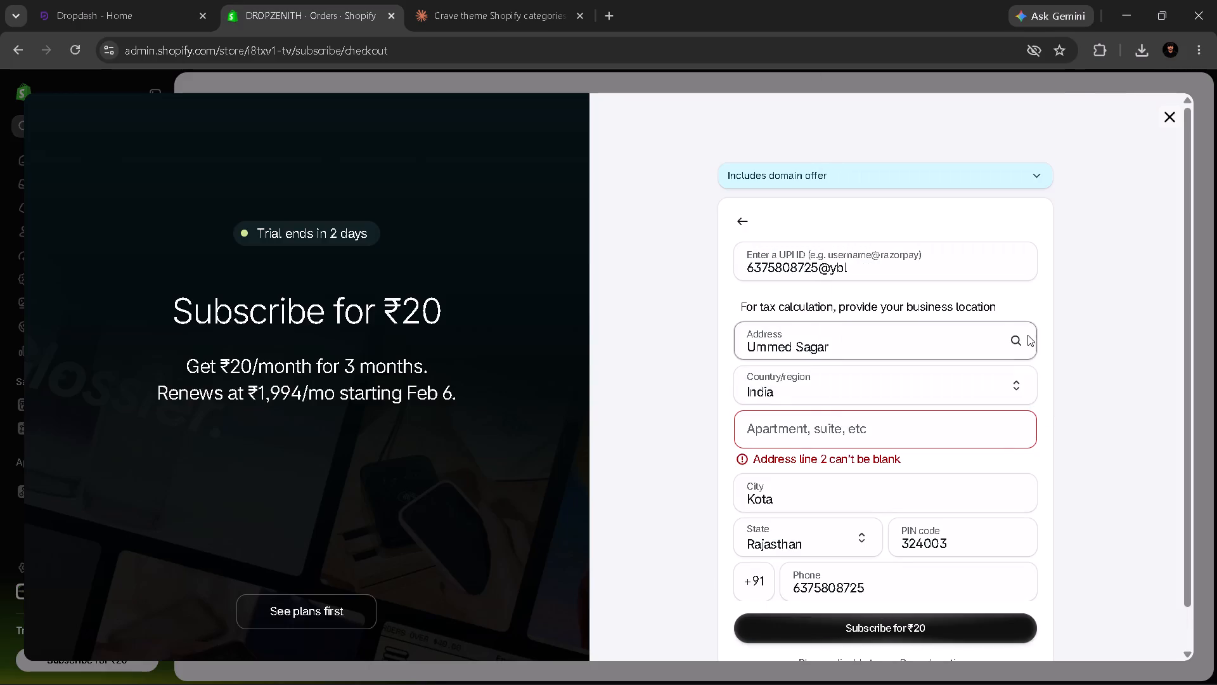
Fill in the required apartment line of the business location with the house number and locality.
left_click(879, 444)
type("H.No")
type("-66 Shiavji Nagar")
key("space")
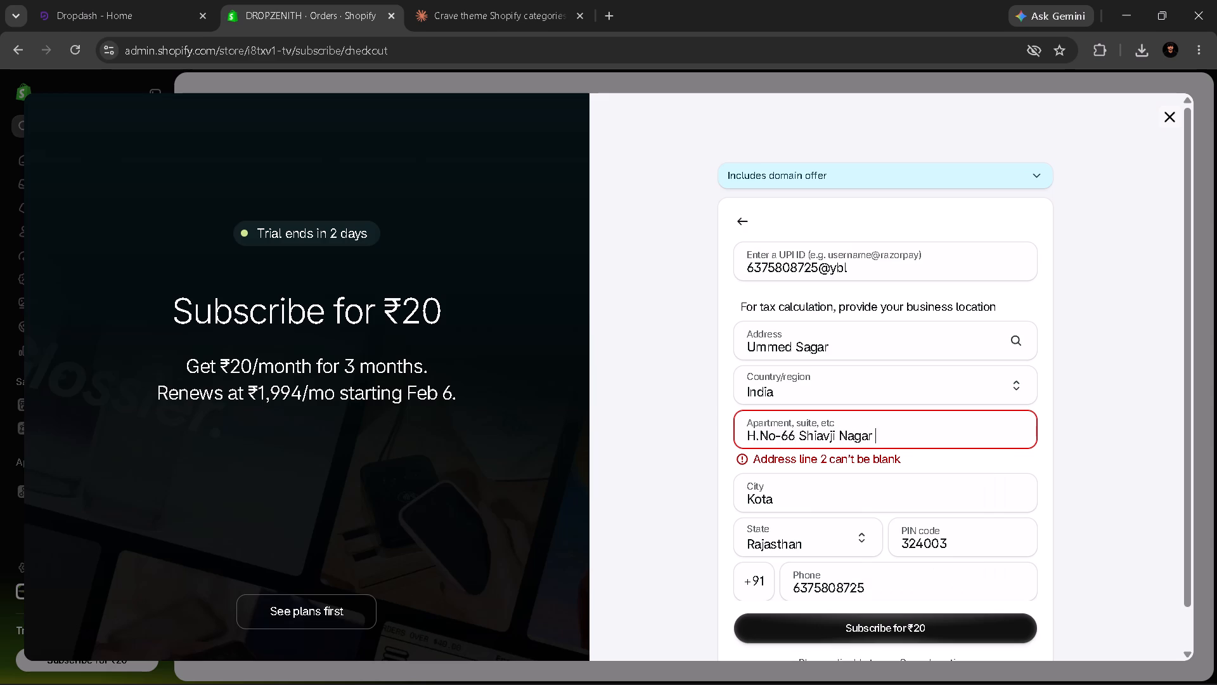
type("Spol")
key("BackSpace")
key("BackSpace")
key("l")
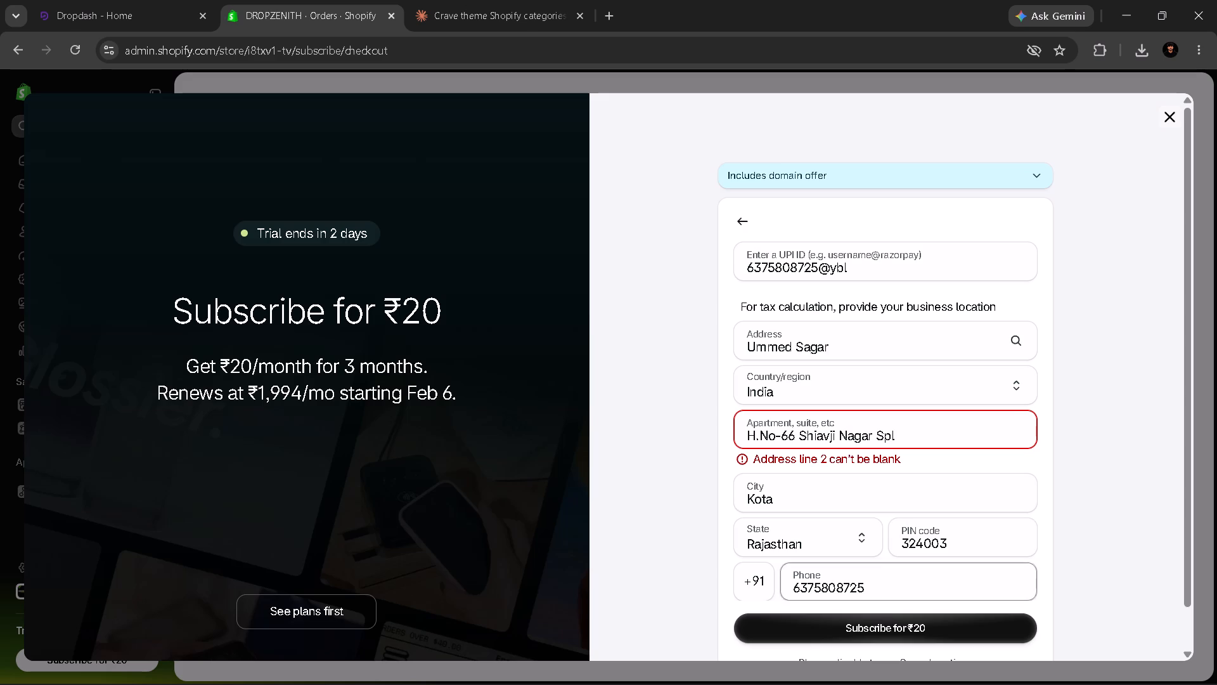
Submit the ₹20 subscription with the completed UPI and business location details.
left_click(886, 624)
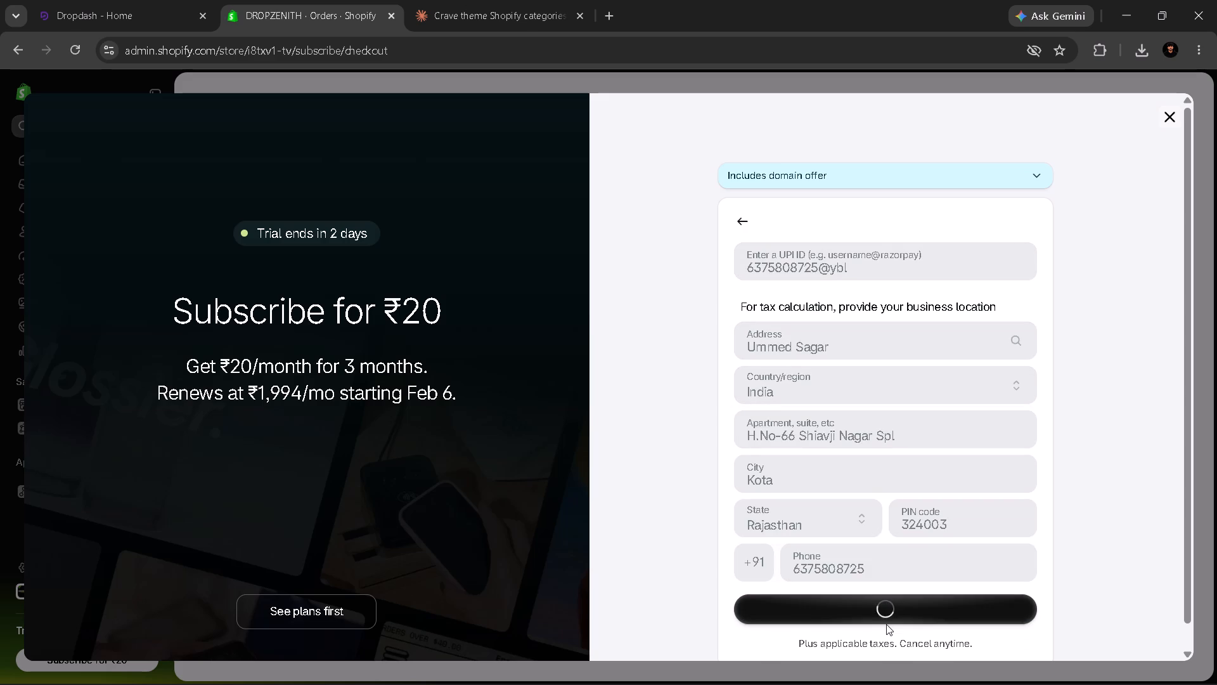
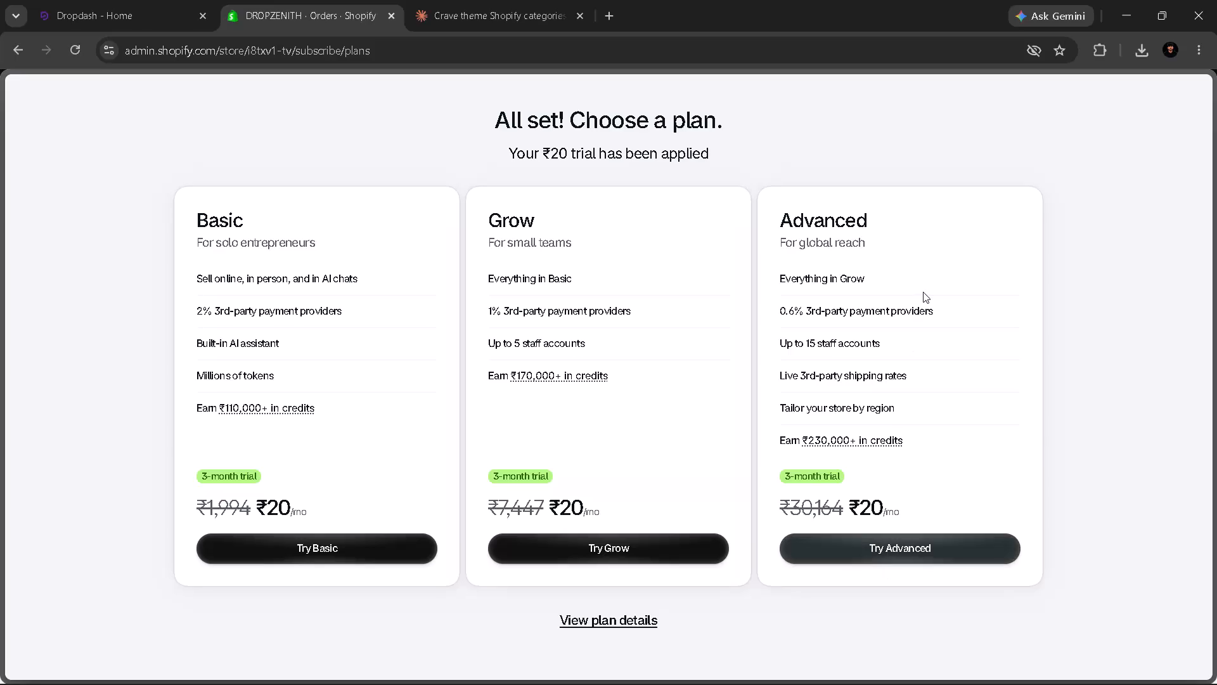
Choose the Advanced plan with the 3-month trial at ₹20 per month.
left_click(891, 545)
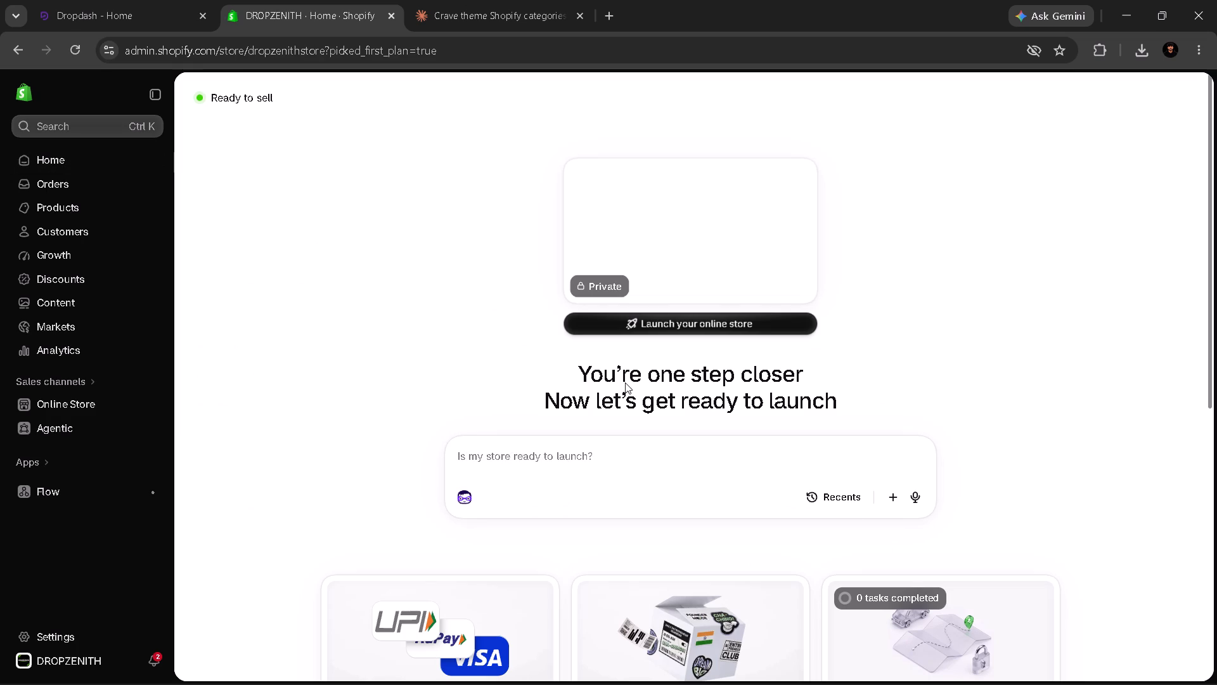
Open the public storefront dropzenithstore.myshopify.com from the Online Store themes page in a separate tab, leaving the admin on the themes page.
scroll(444, 323, "down", 2)
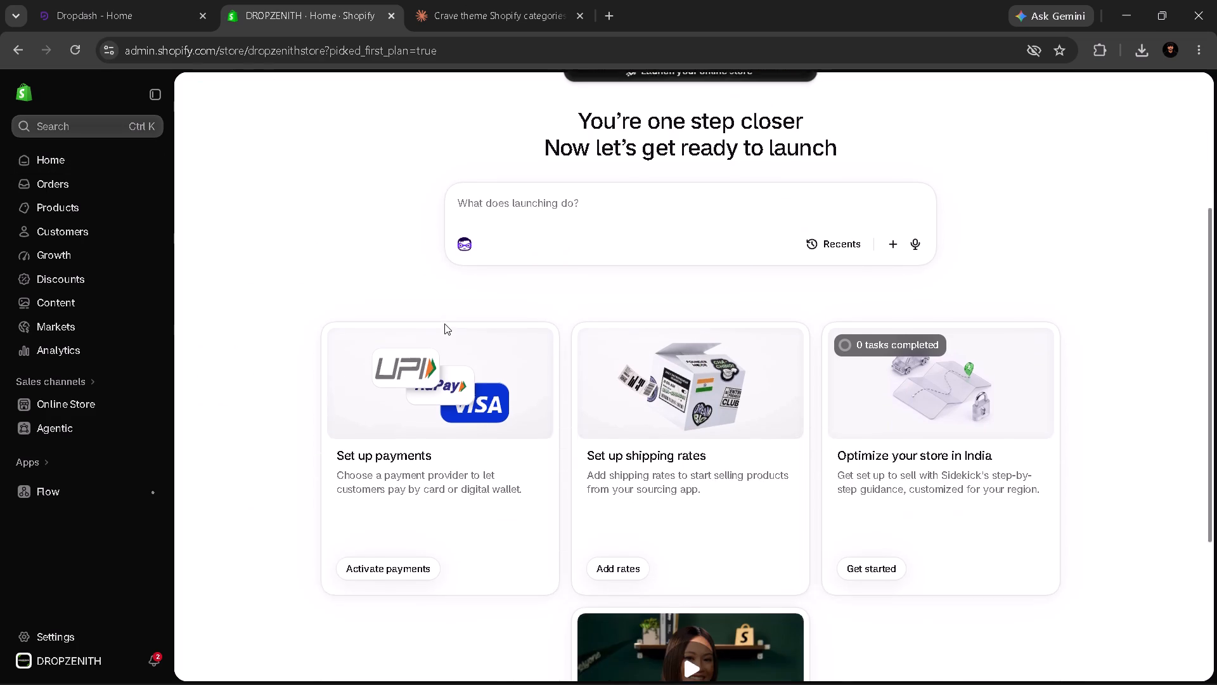
scroll(444, 323, "down", 3)
scroll(314, 409, "up", 5)
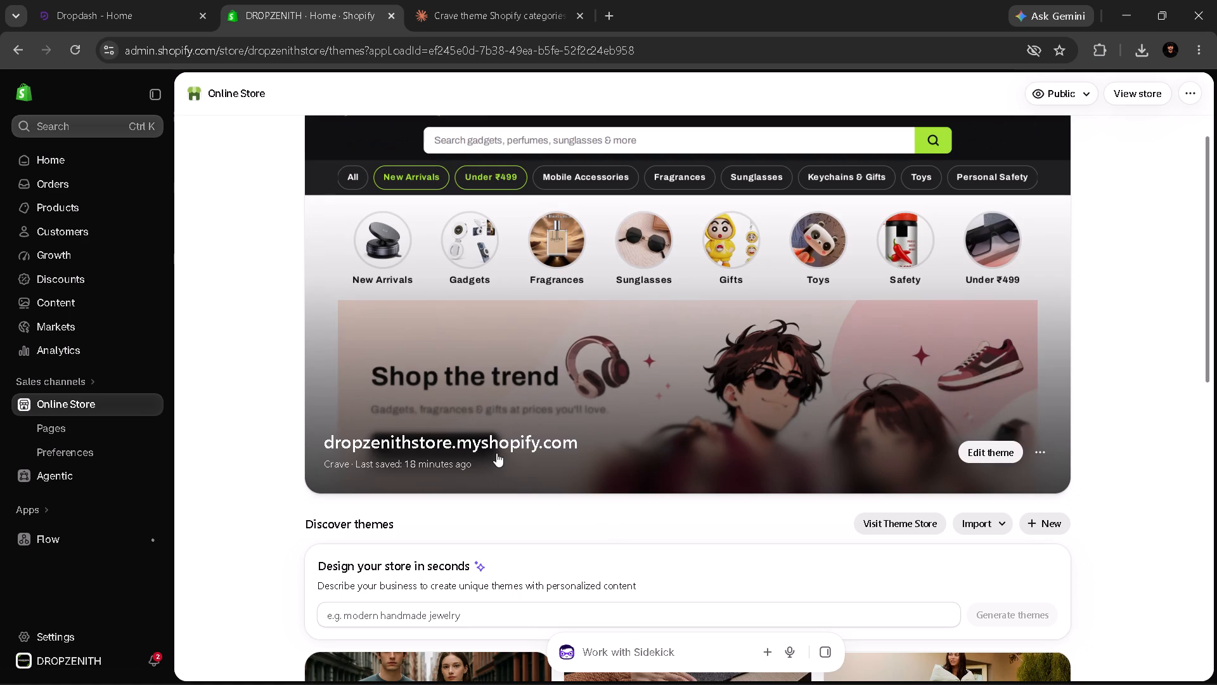
double_click(548, 446)
triple_click(548, 446)
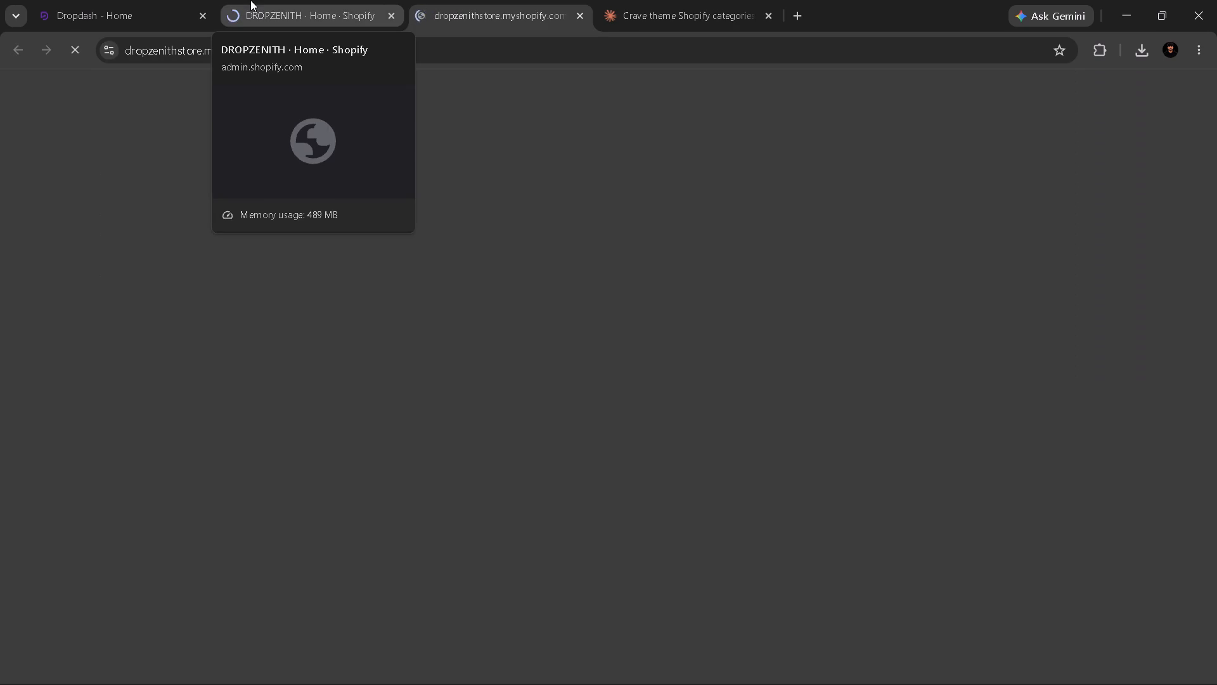
left_click(250, 0)
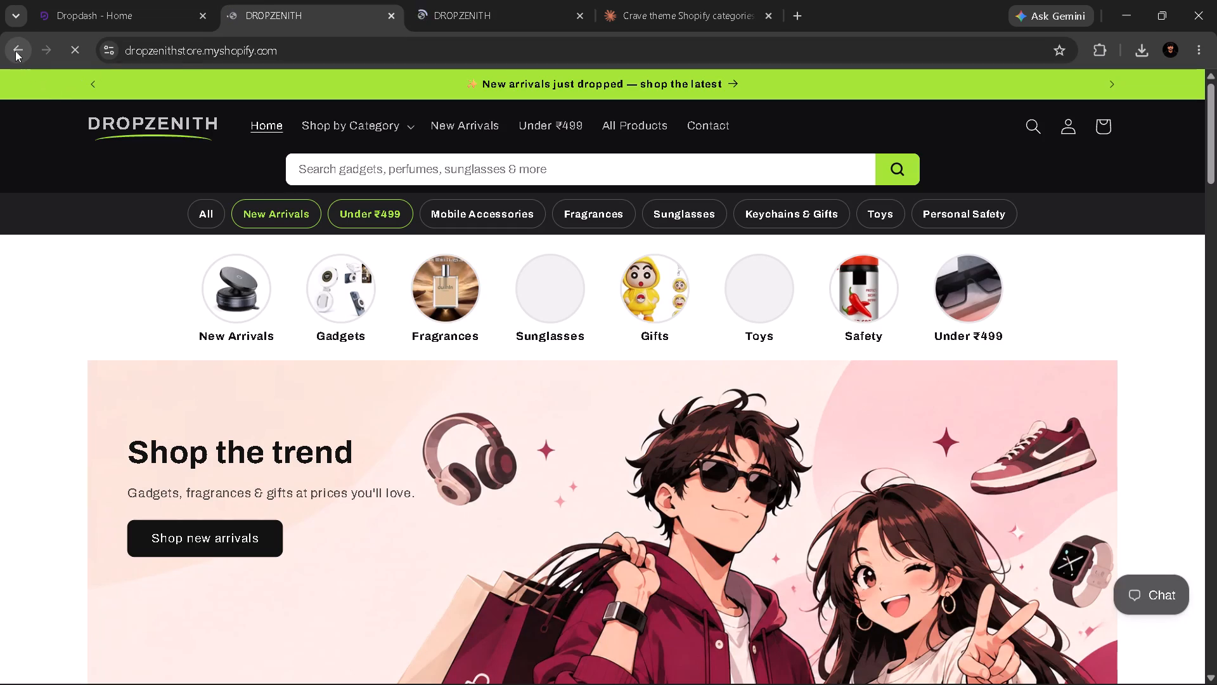
left_click(15, 51)
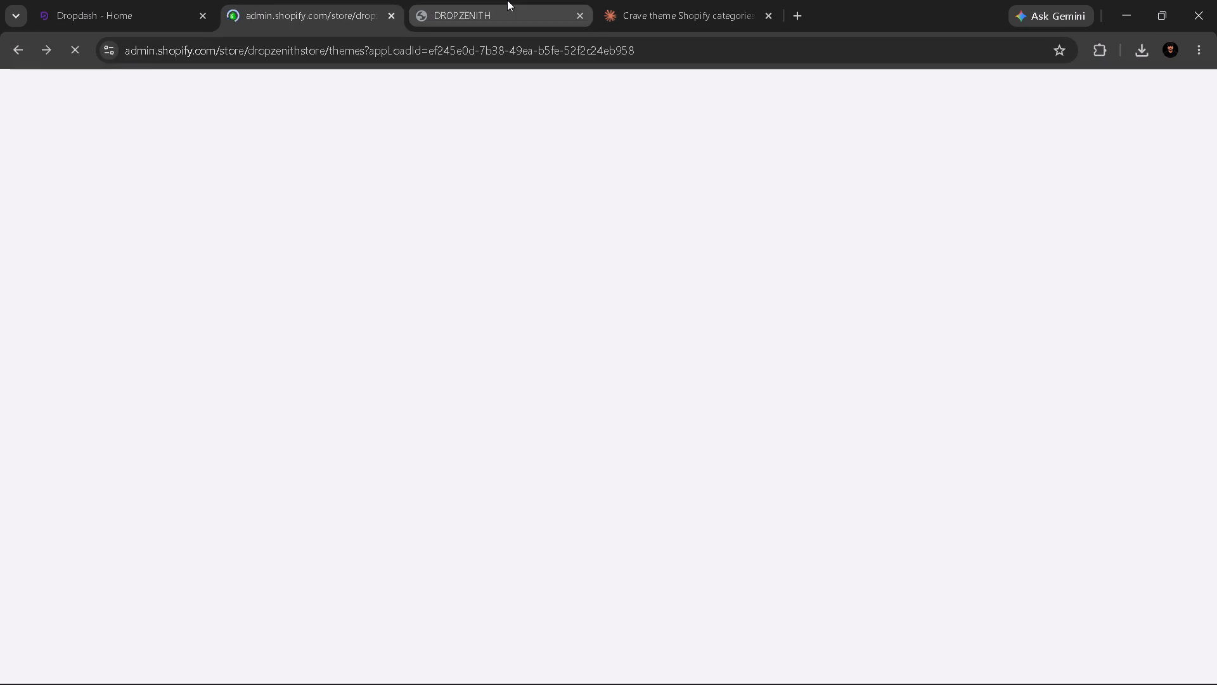
Look through the storefront's home page down to the footer and check its chat widget, closing it again.
left_click(507, 0)
scroll(453, 282, "down", 6)
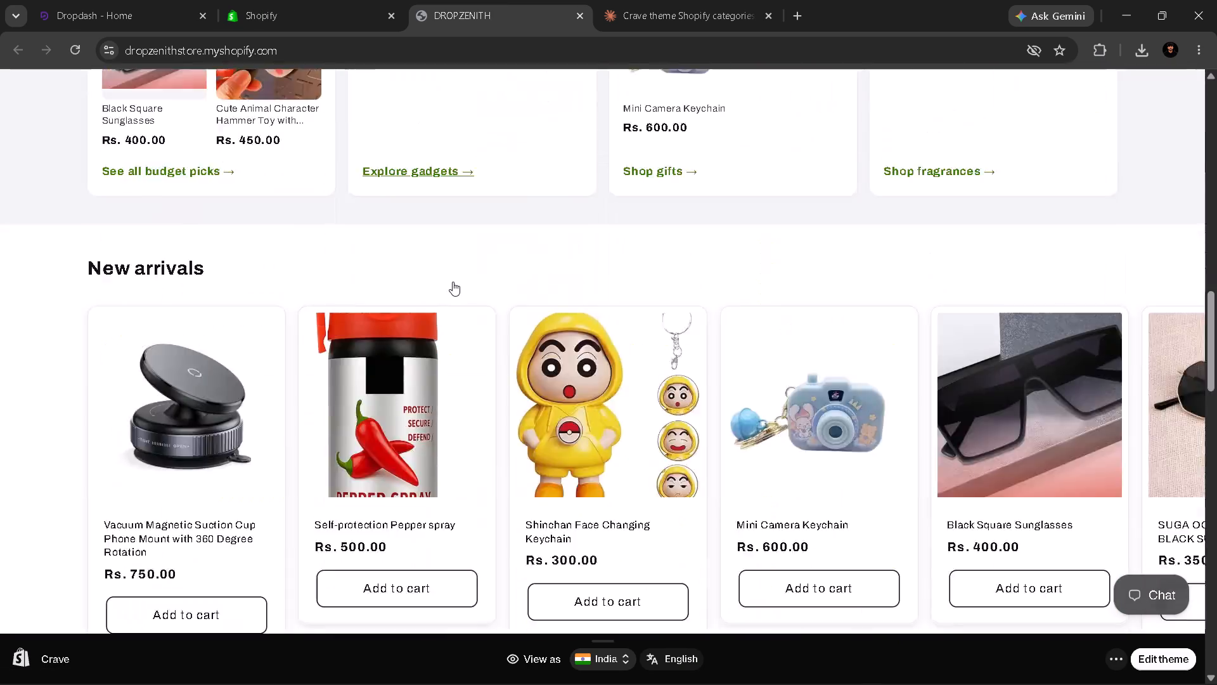
scroll(453, 282, "down", 5)
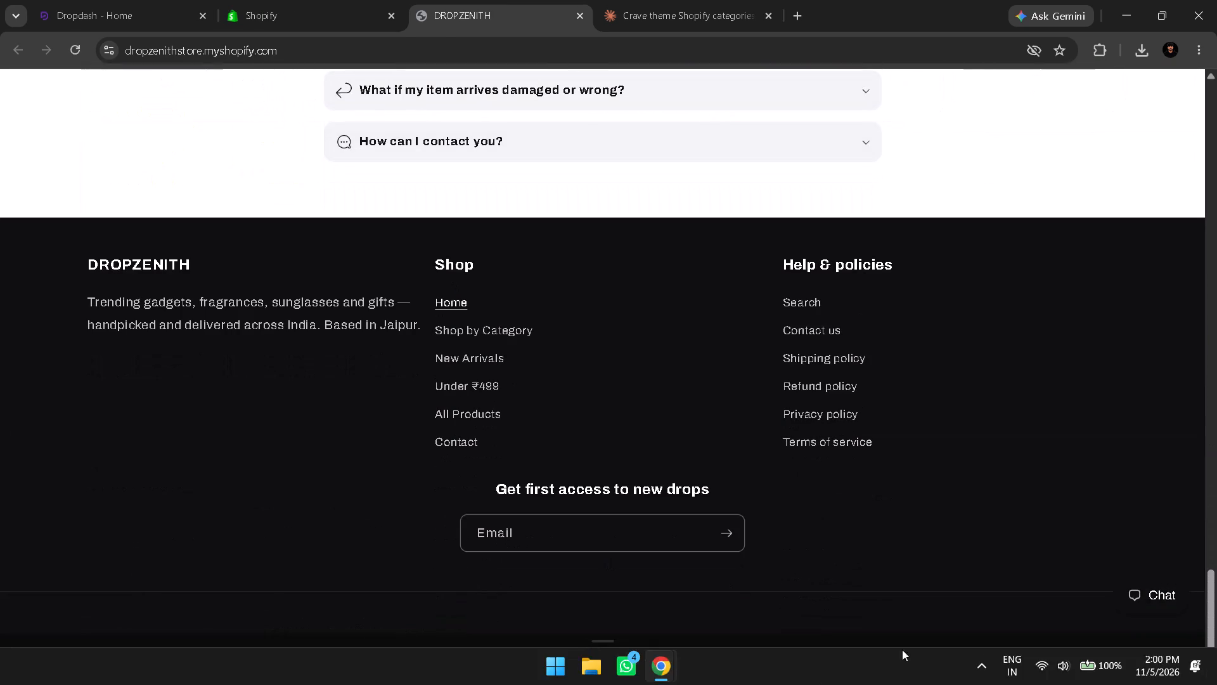
left_click(1162, 574)
left_click(1162, 597)
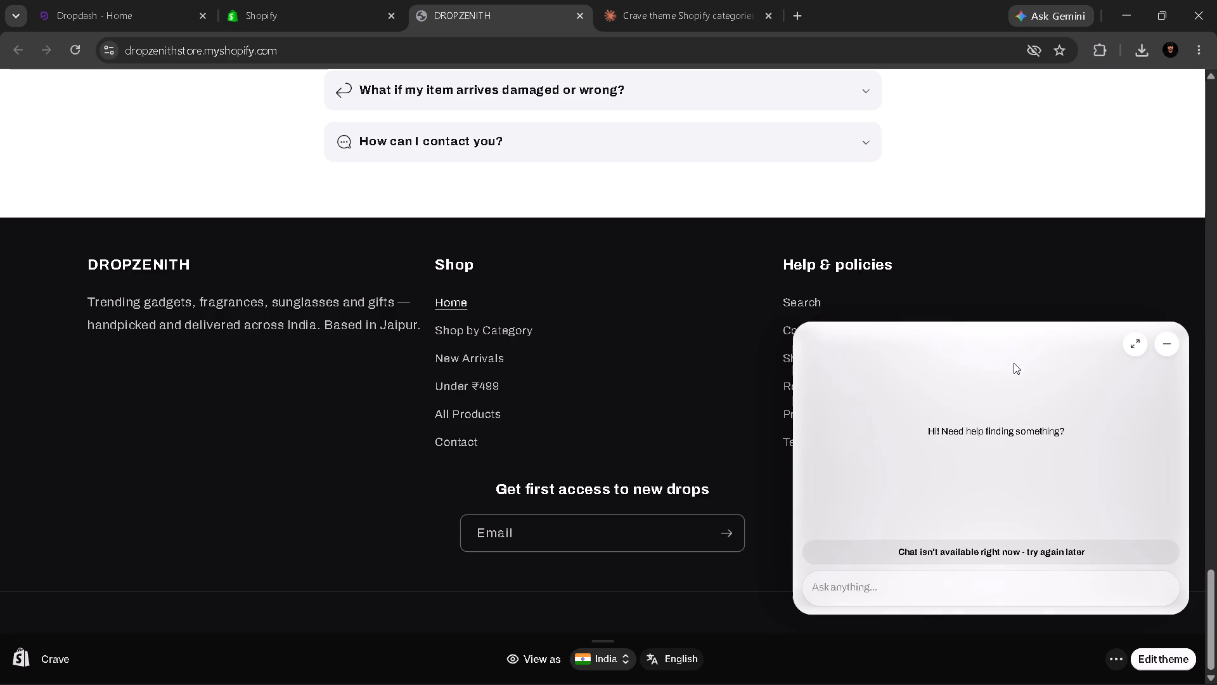
left_click(1022, 238)
Open the customer account sign-in options from the storefront's header.
scroll(1022, 238, "up", 9)
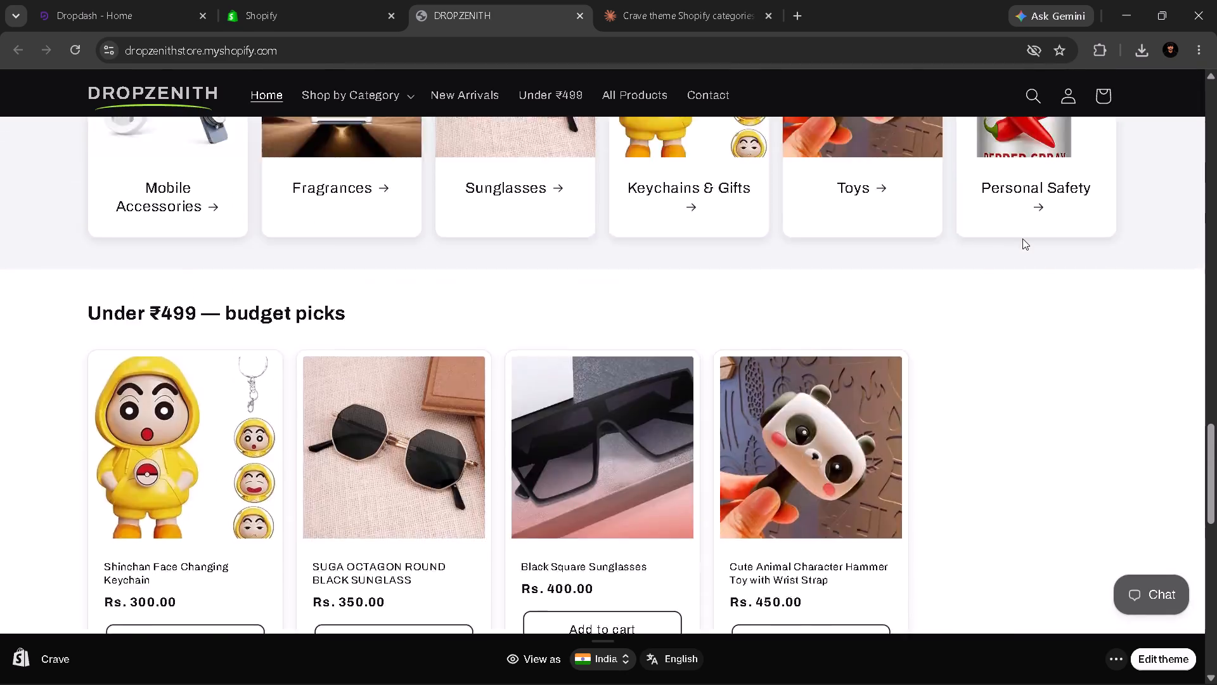
left_click(1074, 88)
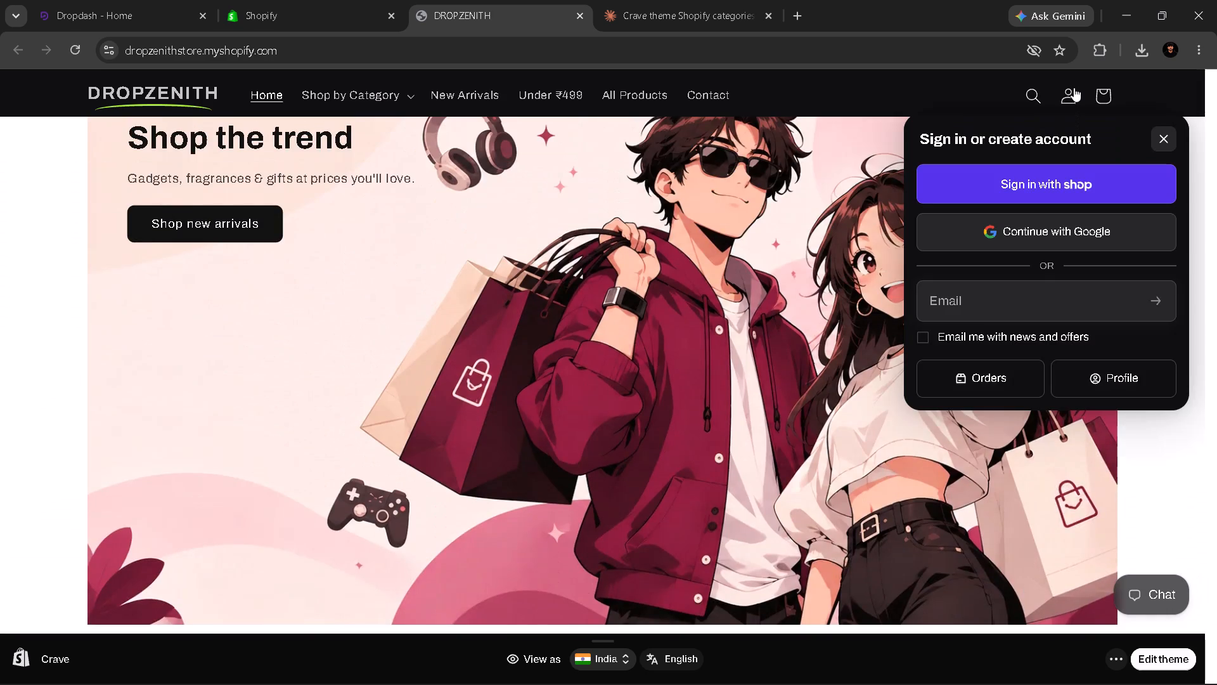
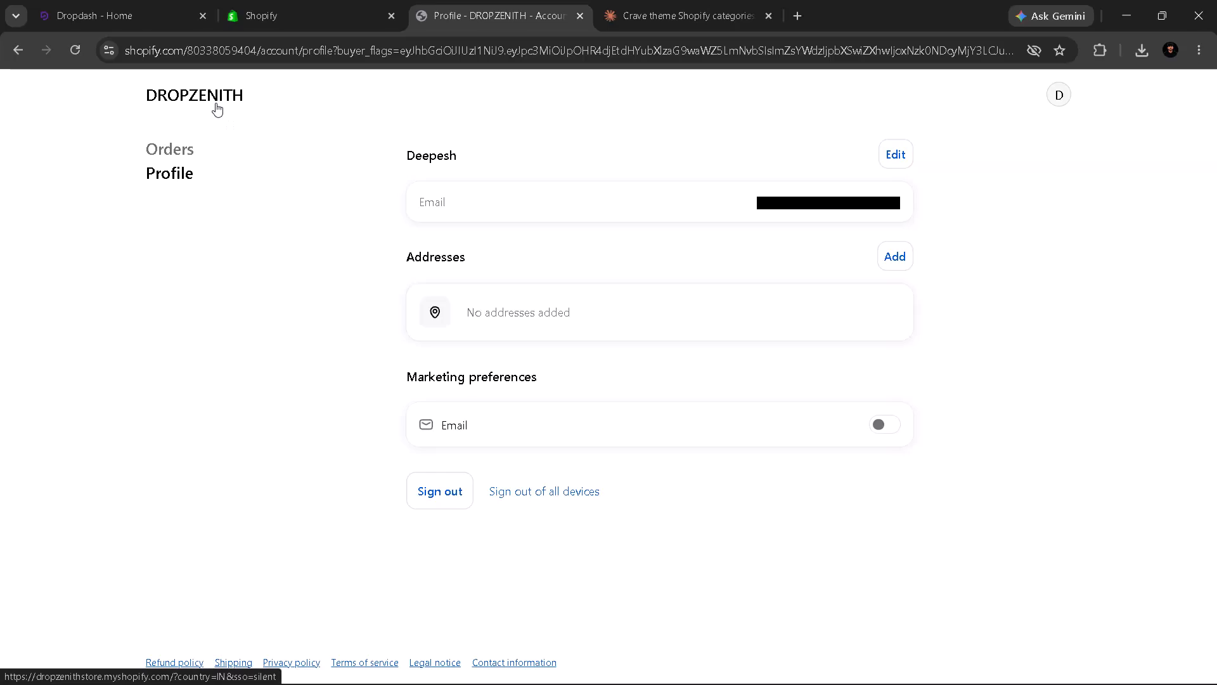
Return from the customer account profile to the DROPZENITH storefront's home page, glancing at the admin's themes page on the way.
left_click(297, 0)
scroll(368, 329, "down", 1)
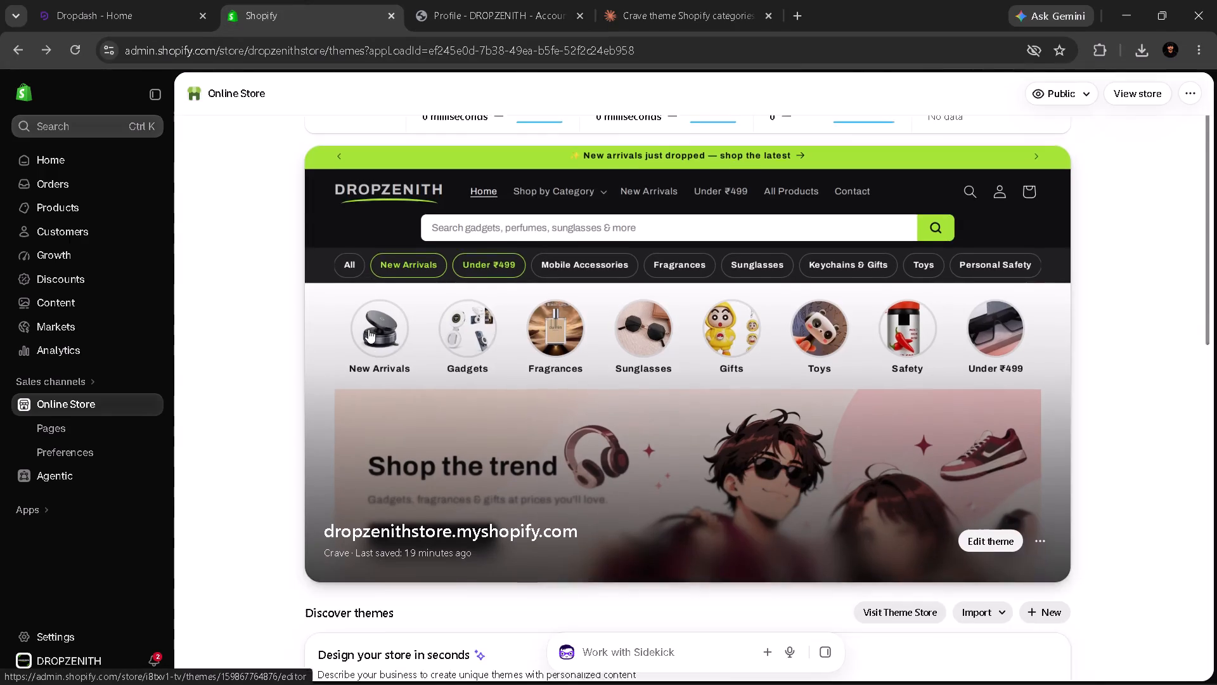
scroll(368, 329, "down", 1)
left_click(419, 0)
left_click(210, 102)
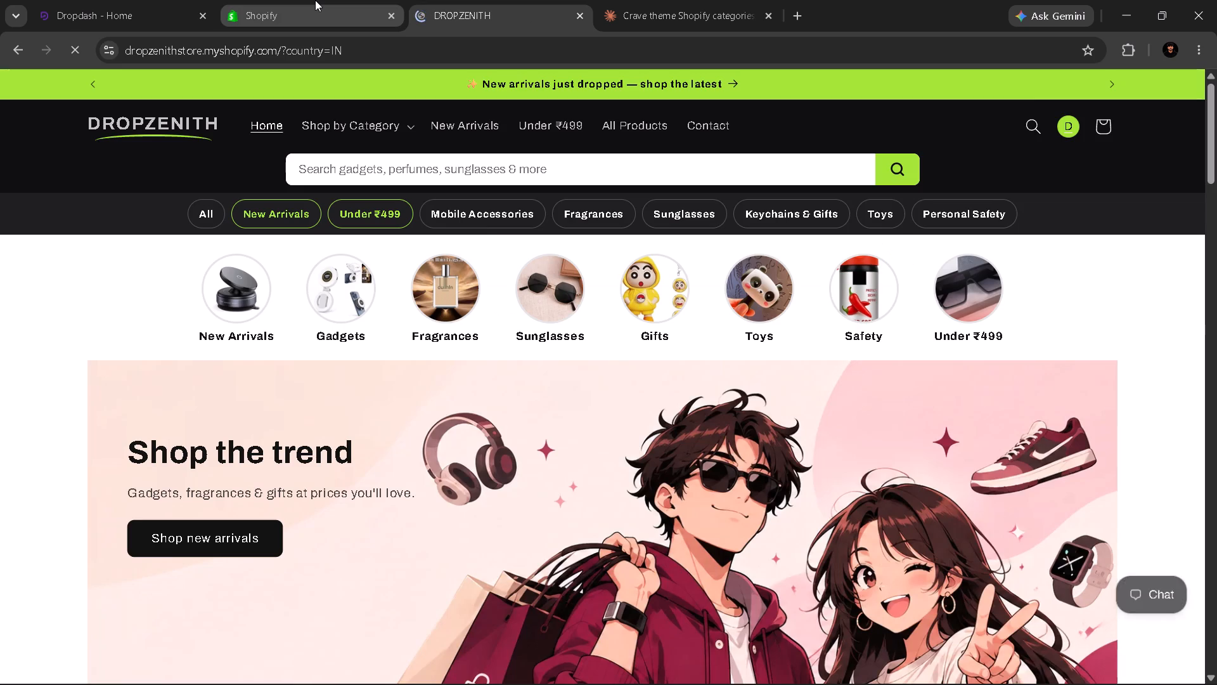
Copy the store address dropzenithstore.myshopify.com from the Crave theme preview on the Shopify admin's Online Store themes page.
left_click(315, 0)
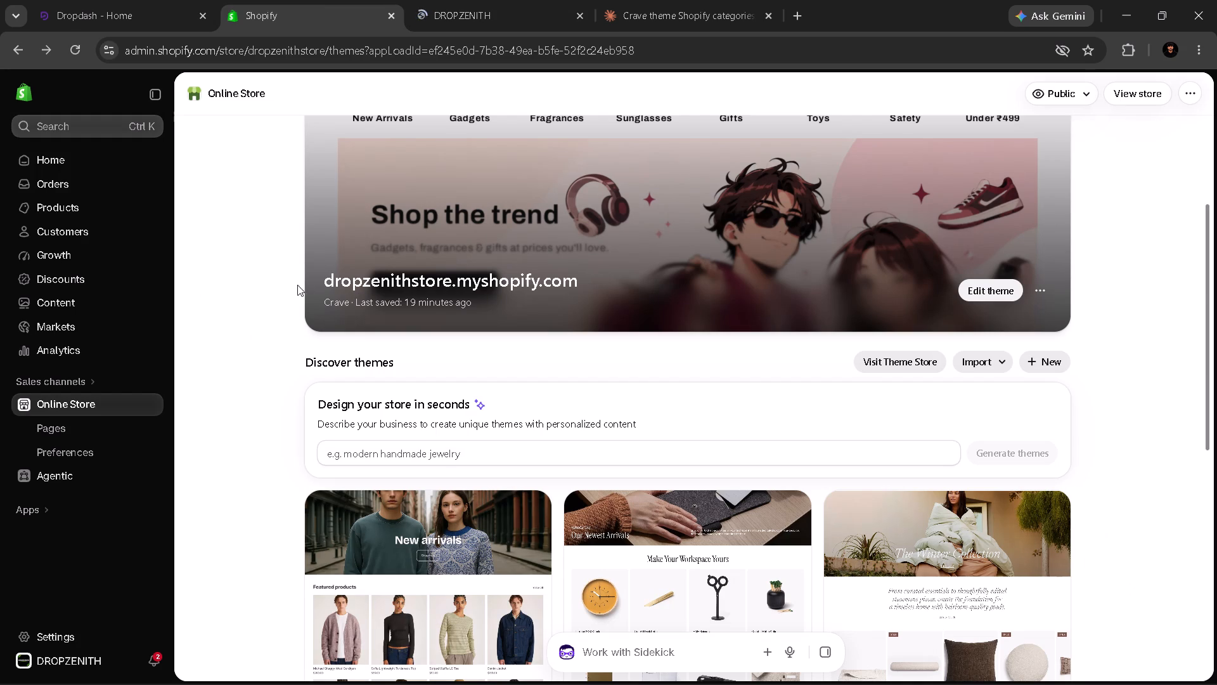
left_click_drag(285, 282, 577, 278)
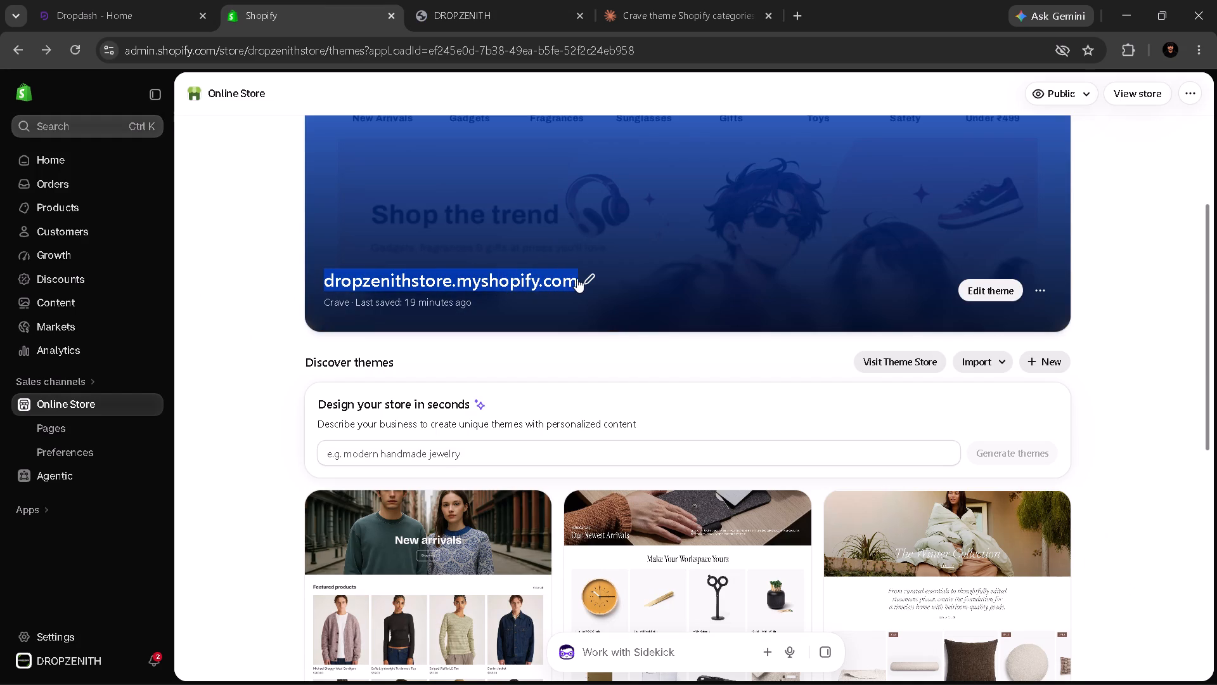
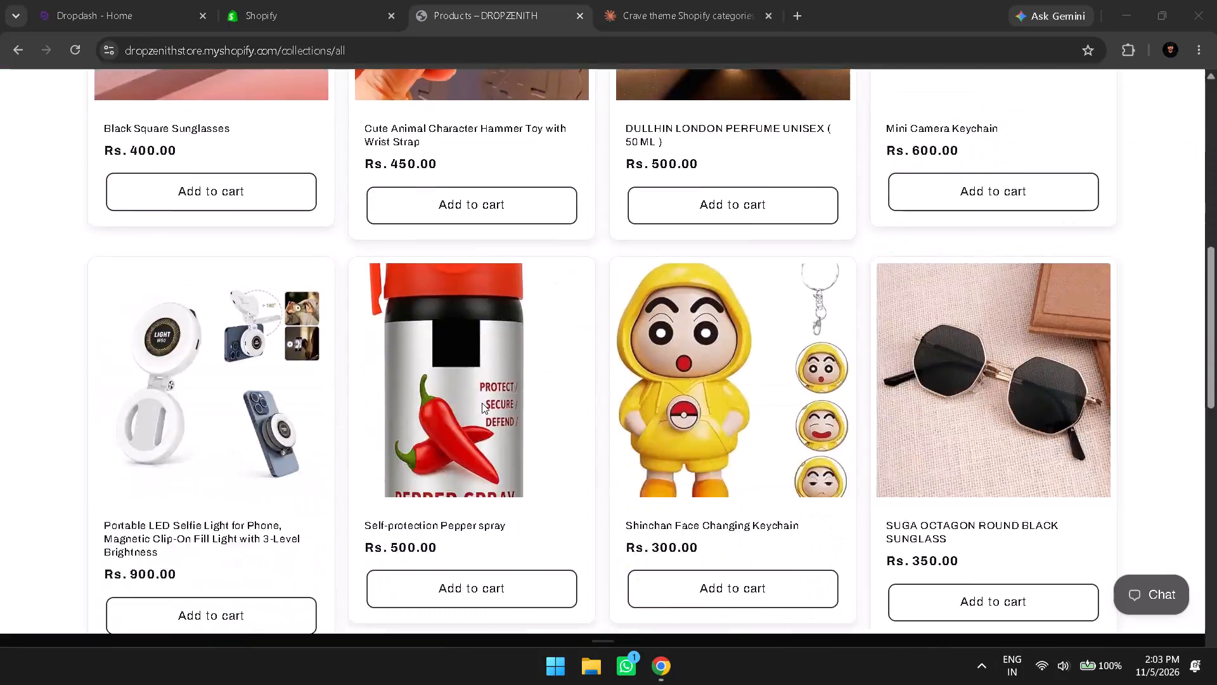
Look through the product cards and category shortcuts on the store's All Products page.
scroll(482, 403, "down", 5)
scroll(482, 403, "up", 5)
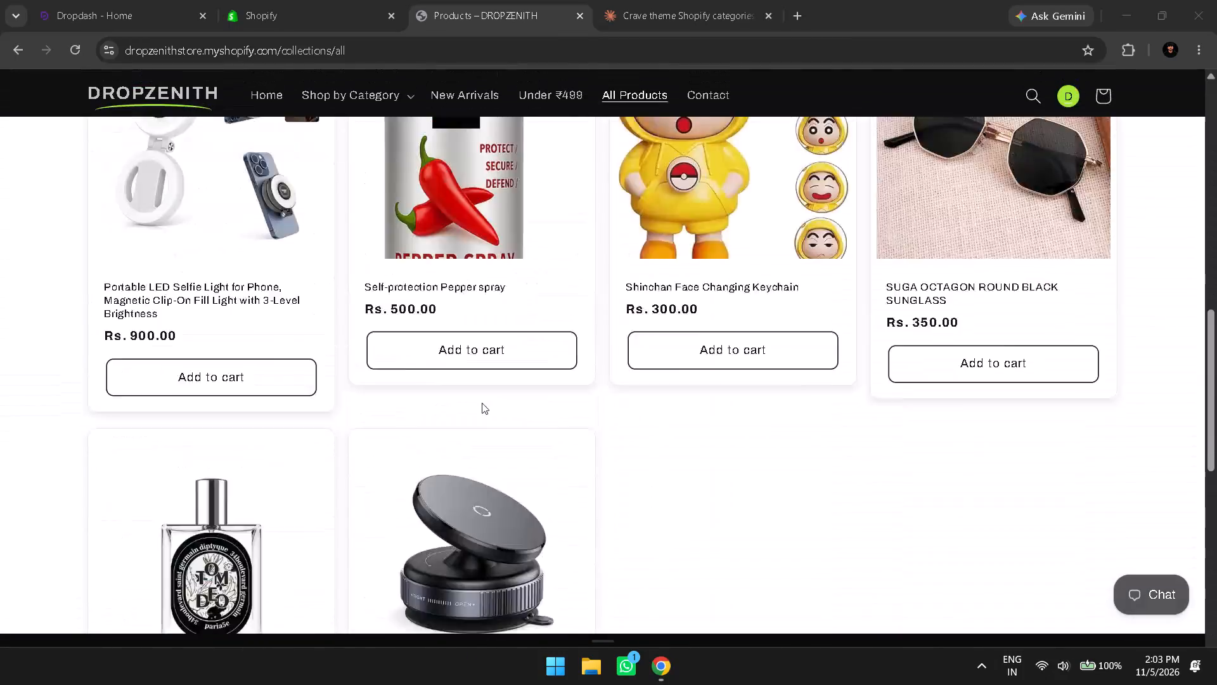
scroll(482, 403, "up", 2)
scroll(482, 403, "down", 2)
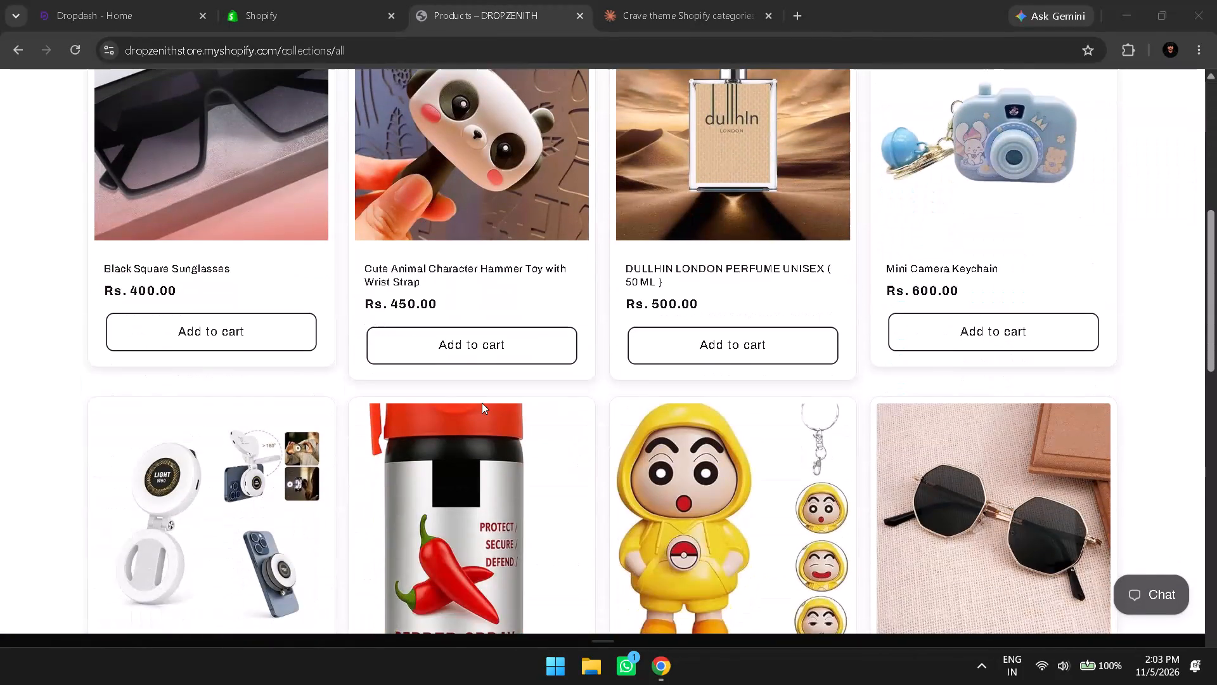
scroll(482, 403, "down", 6)
scroll(411, 186, "up", 5)
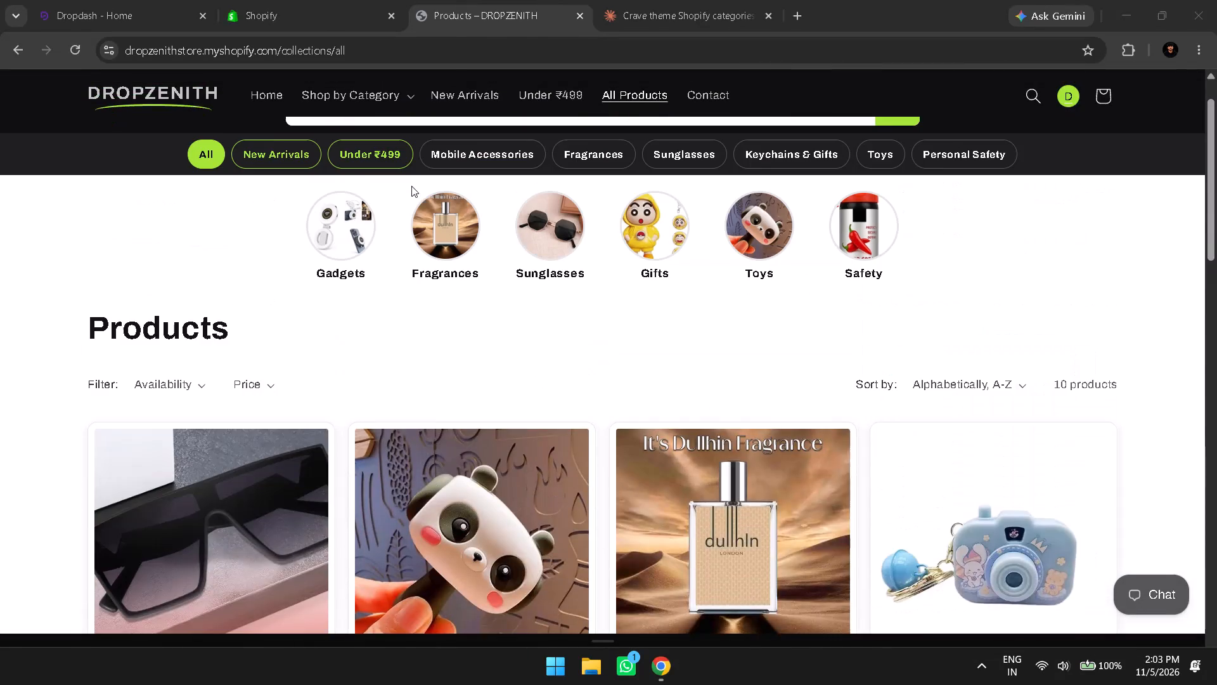
scroll(411, 186, "down", 1)
Switch to the Shopify admin's Online Store themes page and review the current theme and the suggested themes.
left_click(276, 0)
scroll(248, 315, "down", 1)
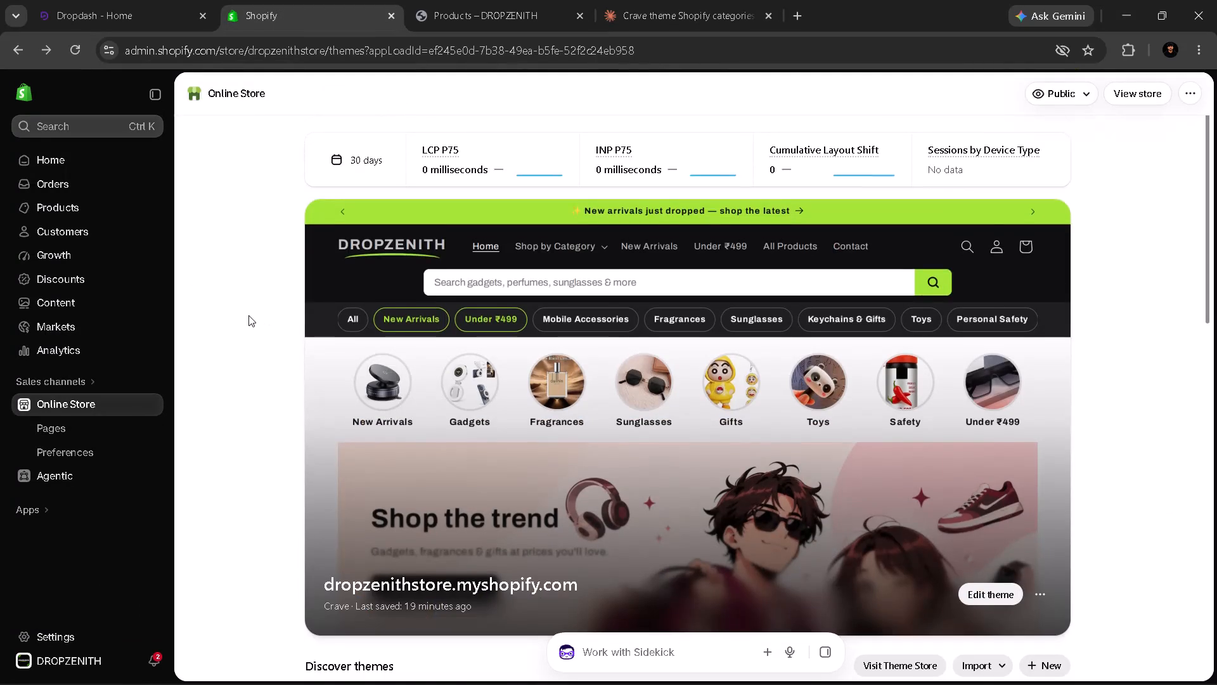
scroll(248, 315, "down", 4)
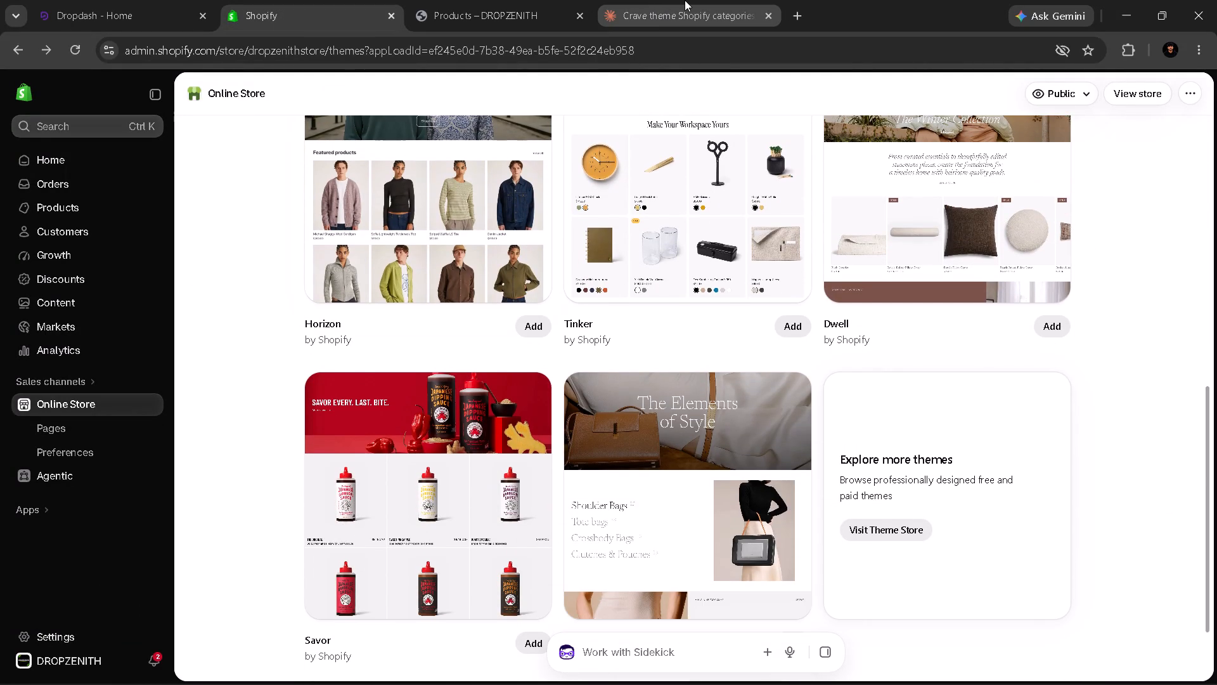
scroll(427, 400, "down", 2)
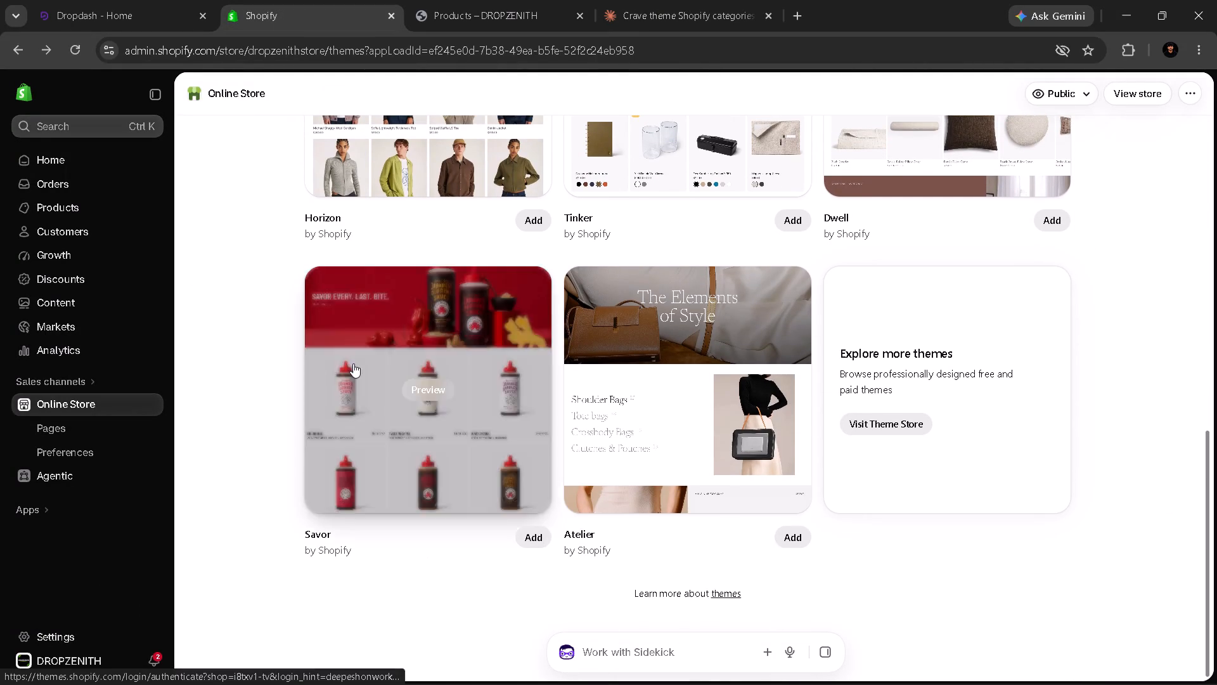
scroll(353, 363, "up", 2)
scroll(353, 363, "down", 4)
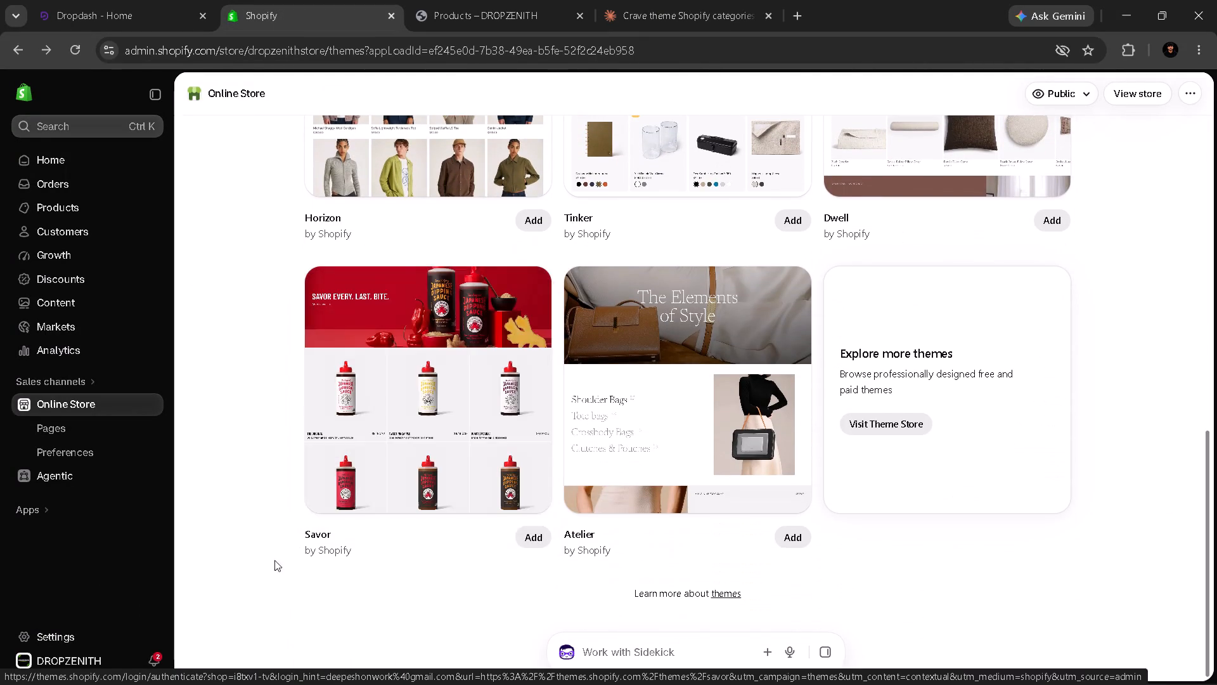
scroll(243, 292, "up", 4)
Switch to the Dropdash marketplace and browse its product listings.
left_click(89, 0)
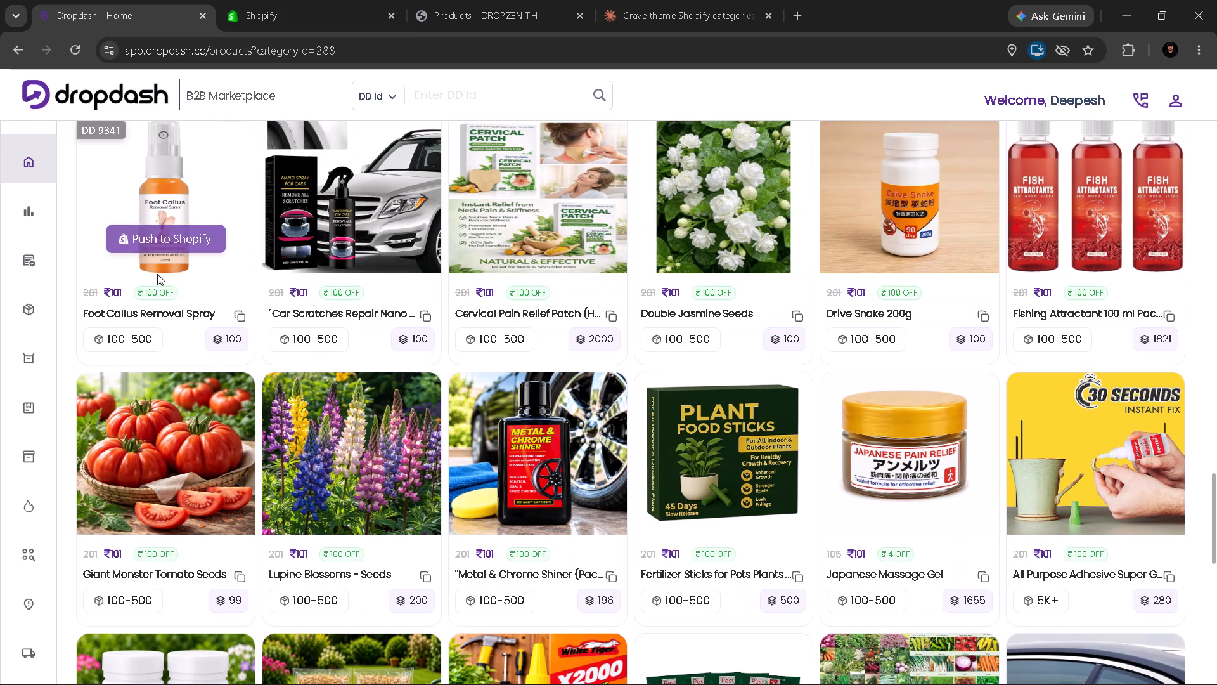
scroll(434, 348, "down", 1)
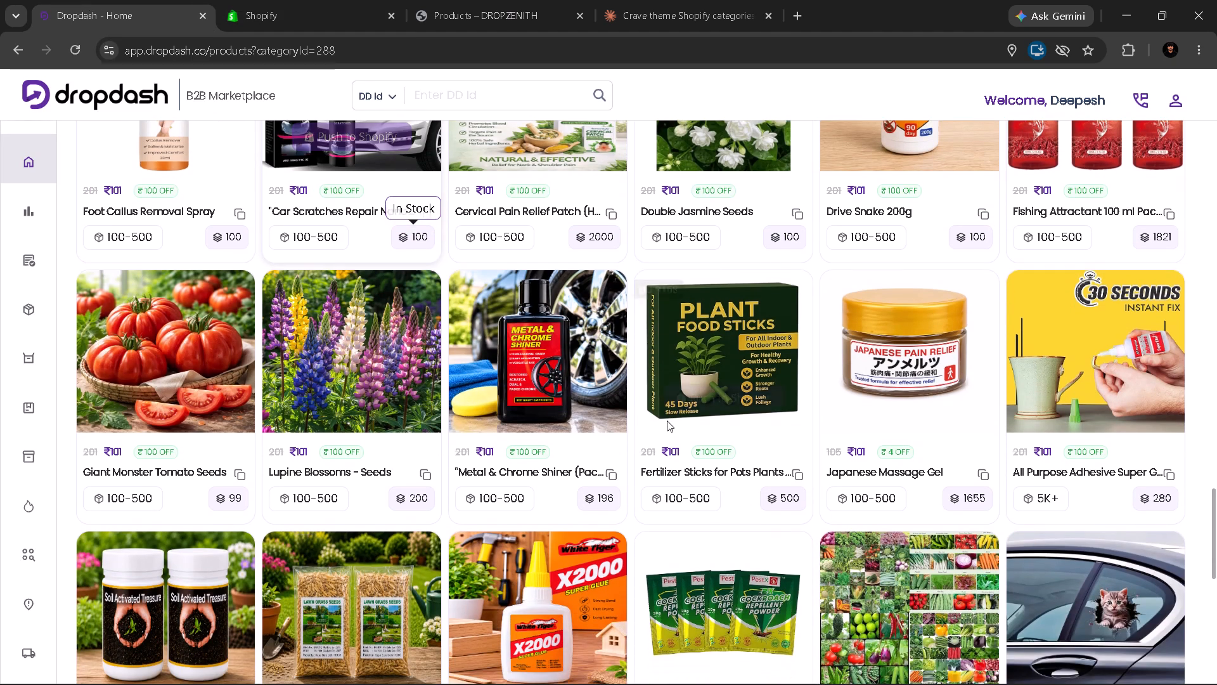
Look through the supplier marketplace's category of ₹101 products, including seeds, repellents and personal care items.
scroll(667, 421, "down", 4)
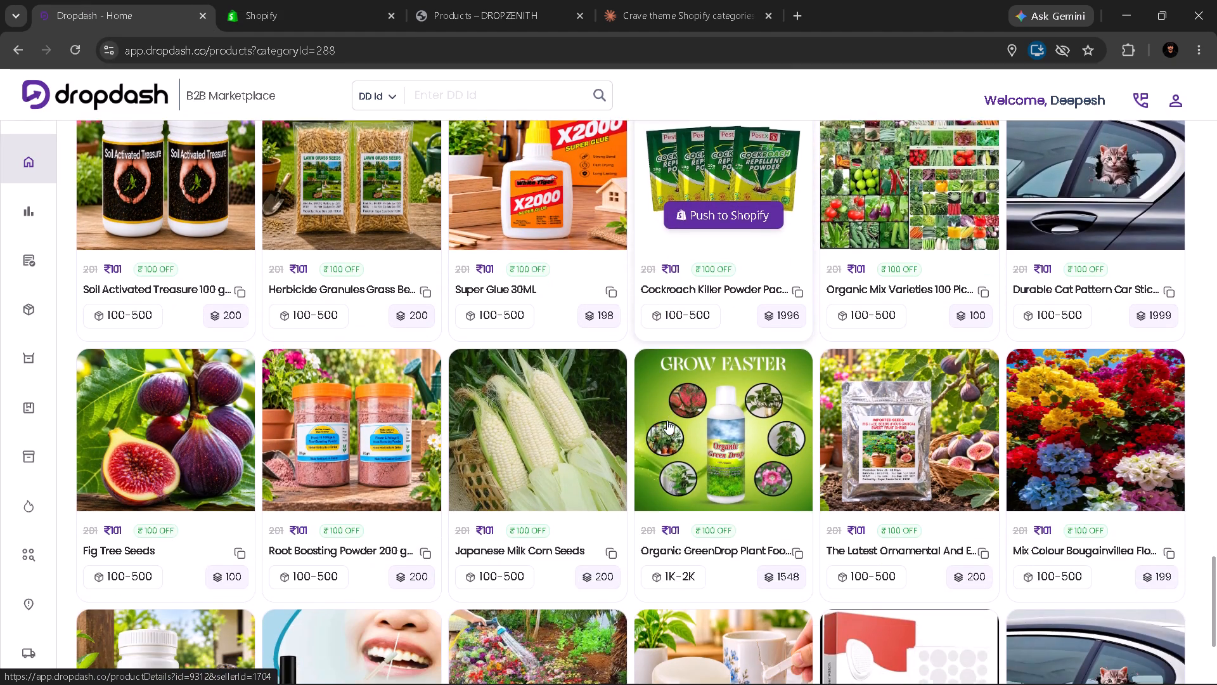
scroll(667, 421, "down", 1)
scroll(527, 422, "down", 3)
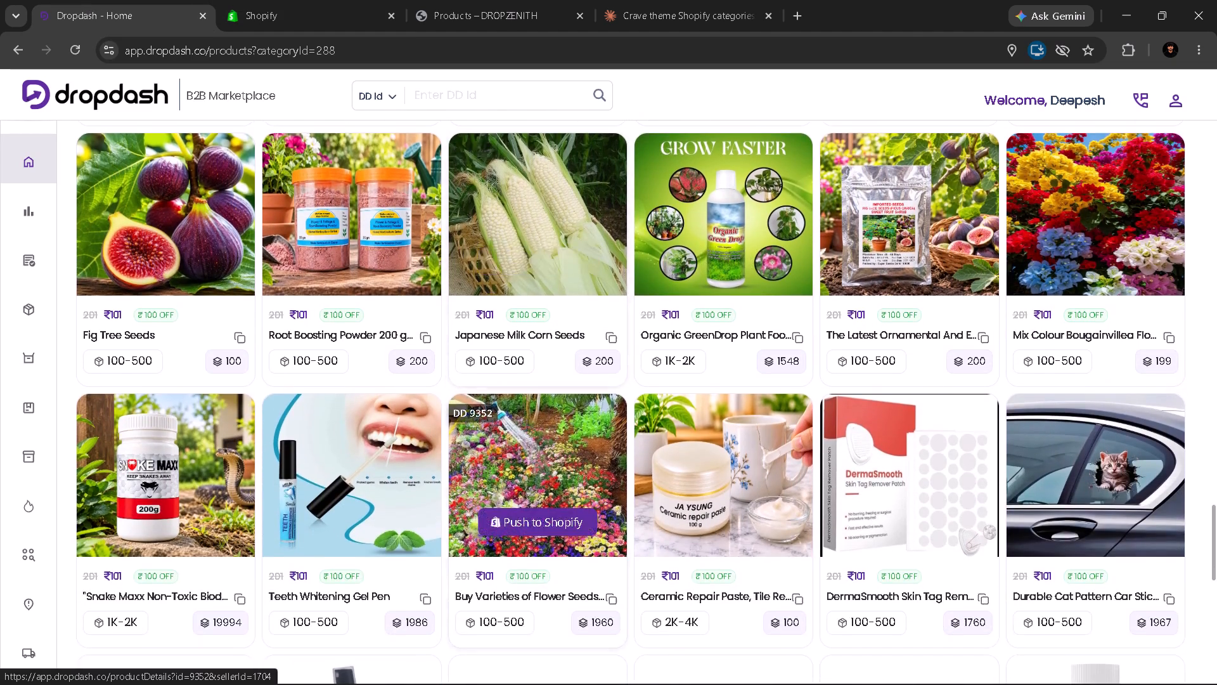
scroll(527, 422, "down", 2)
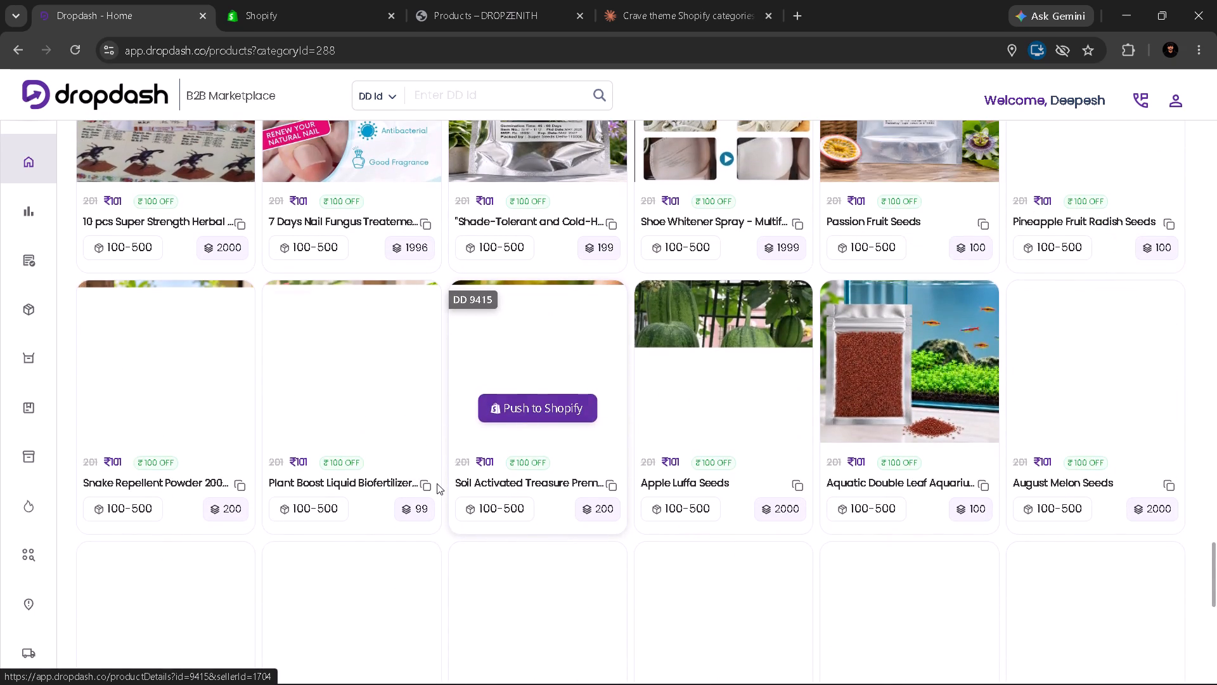
scroll(437, 483, "down", 3)
scroll(437, 483, "up", 6)
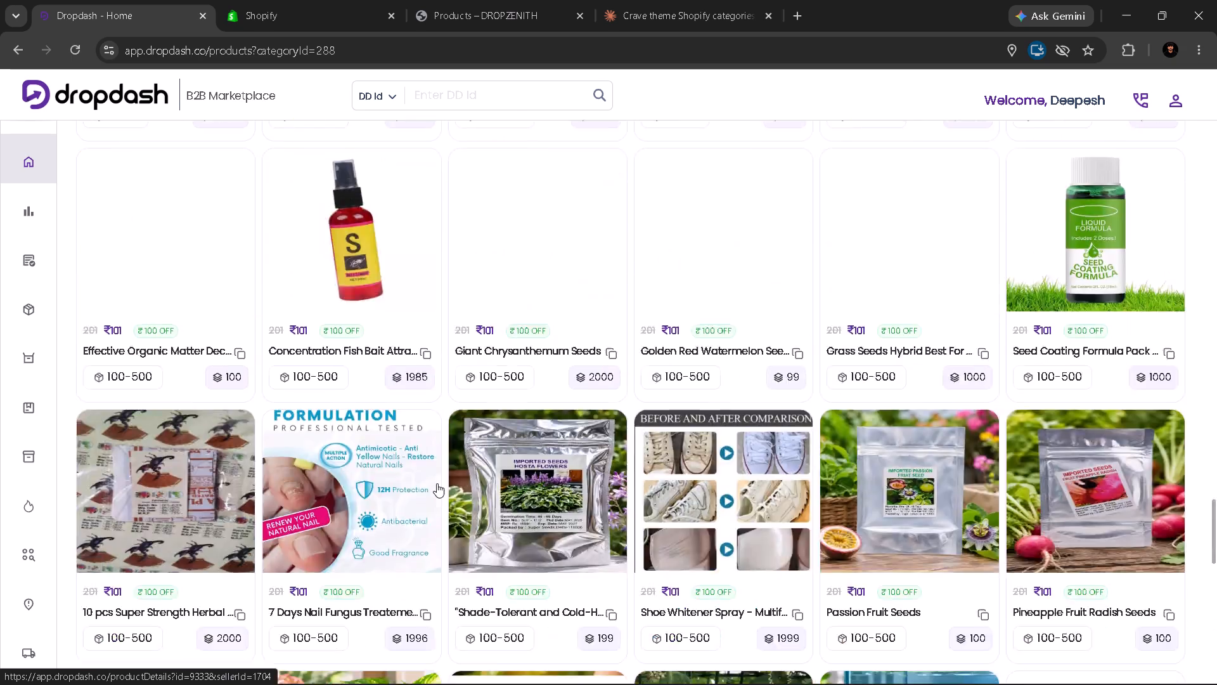
scroll(437, 483, "up", 9)
scroll(318, 282, "up", 3)
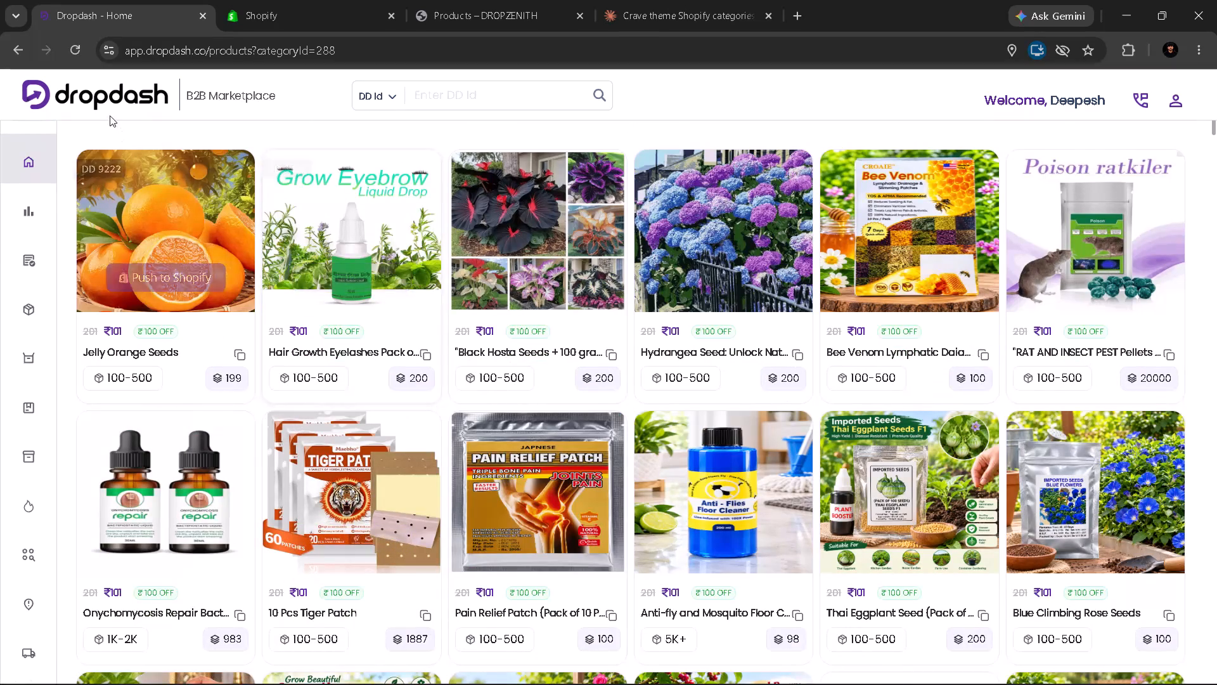
Return to the Dropdash home page and open the Religious & Spirituals product category.
left_click(104, 98)
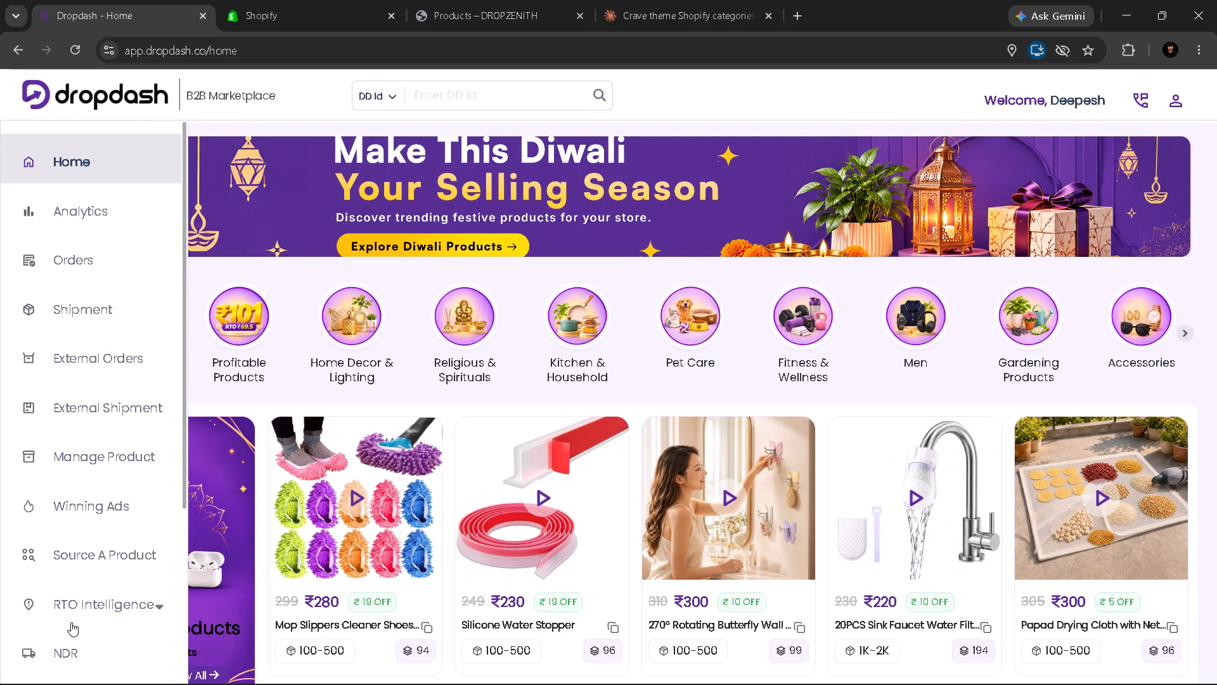
scroll(76, 469, "down", 4)
scroll(76, 469, "up", 1)
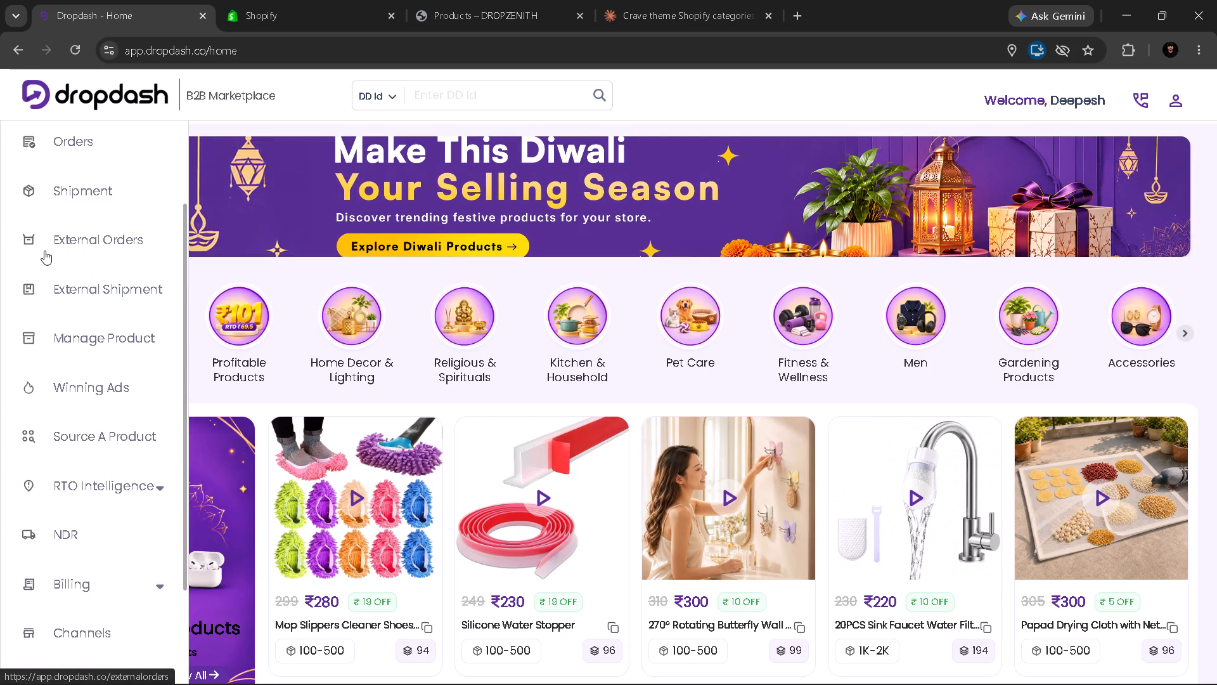
scroll(44, 251, "down", 3)
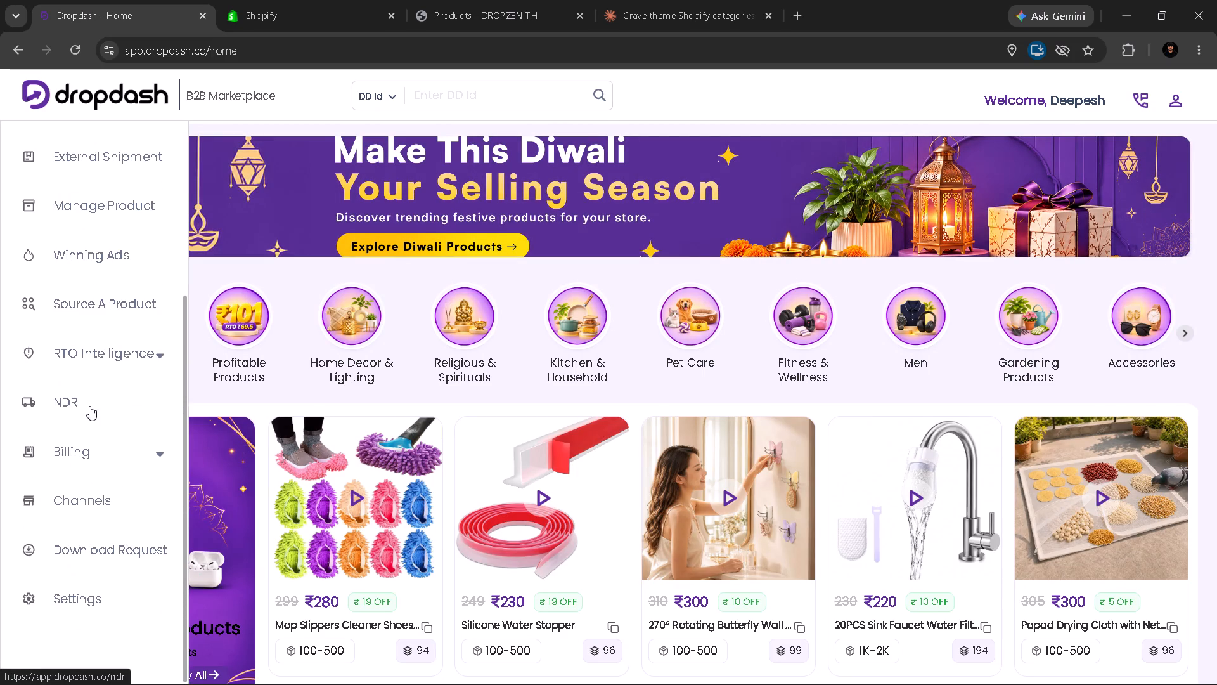
left_click(450, 302)
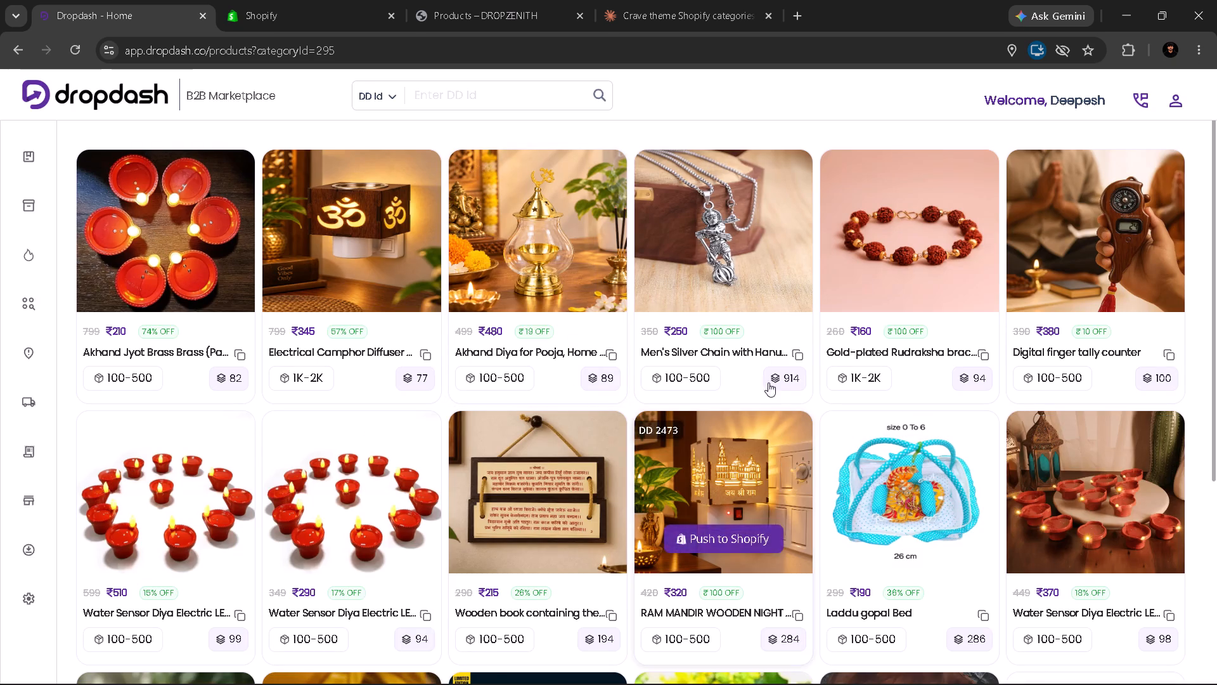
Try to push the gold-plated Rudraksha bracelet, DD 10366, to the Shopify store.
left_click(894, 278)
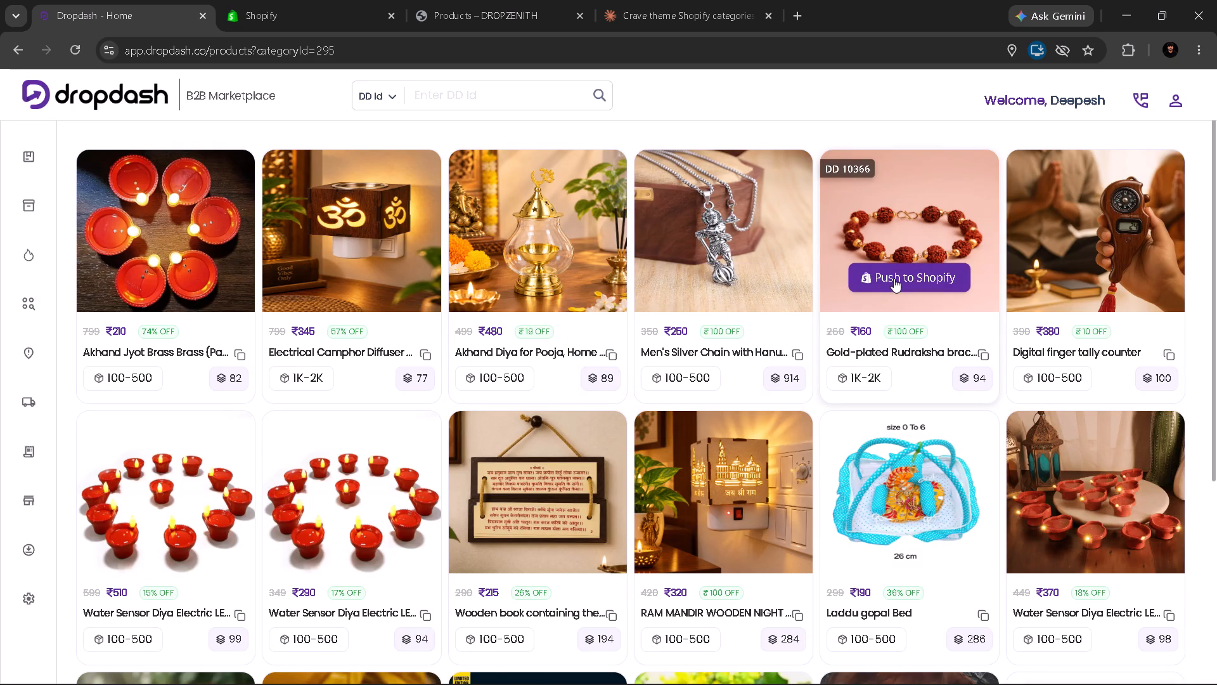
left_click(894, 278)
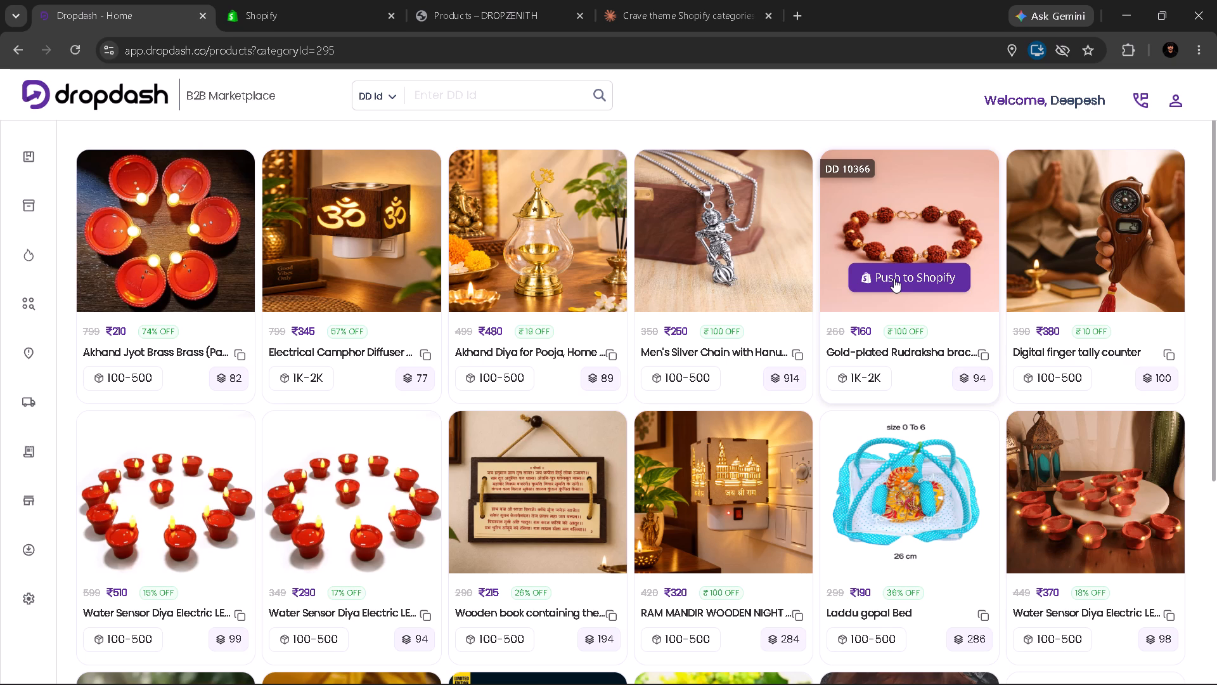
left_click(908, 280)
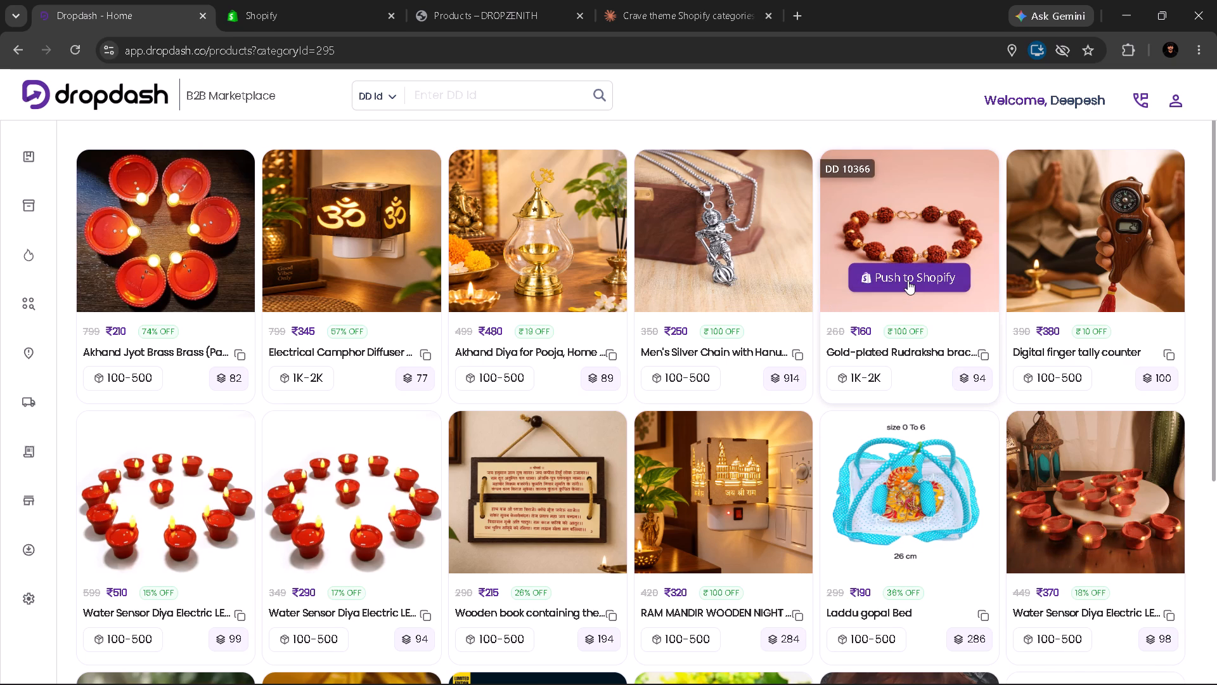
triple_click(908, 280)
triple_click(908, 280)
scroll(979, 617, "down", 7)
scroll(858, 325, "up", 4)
Open the product details page of the gold-plated Rudraksha bracelet.
left_click(884, 237)
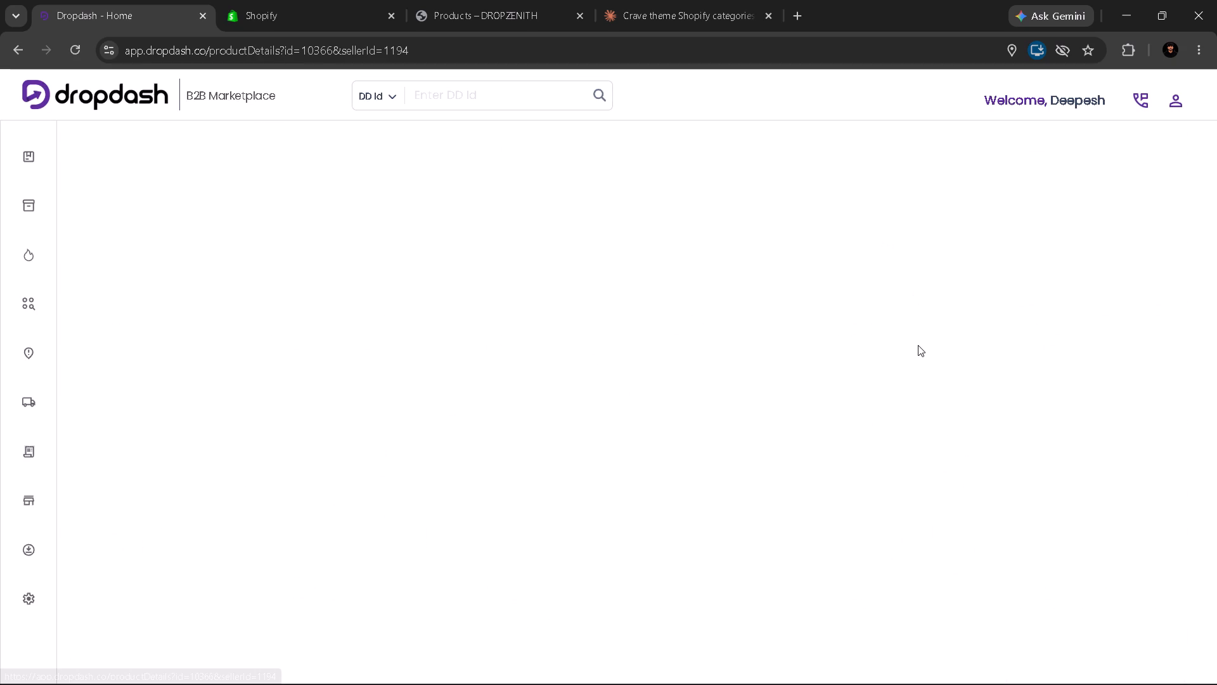
scroll(593, 358, "down", 3)
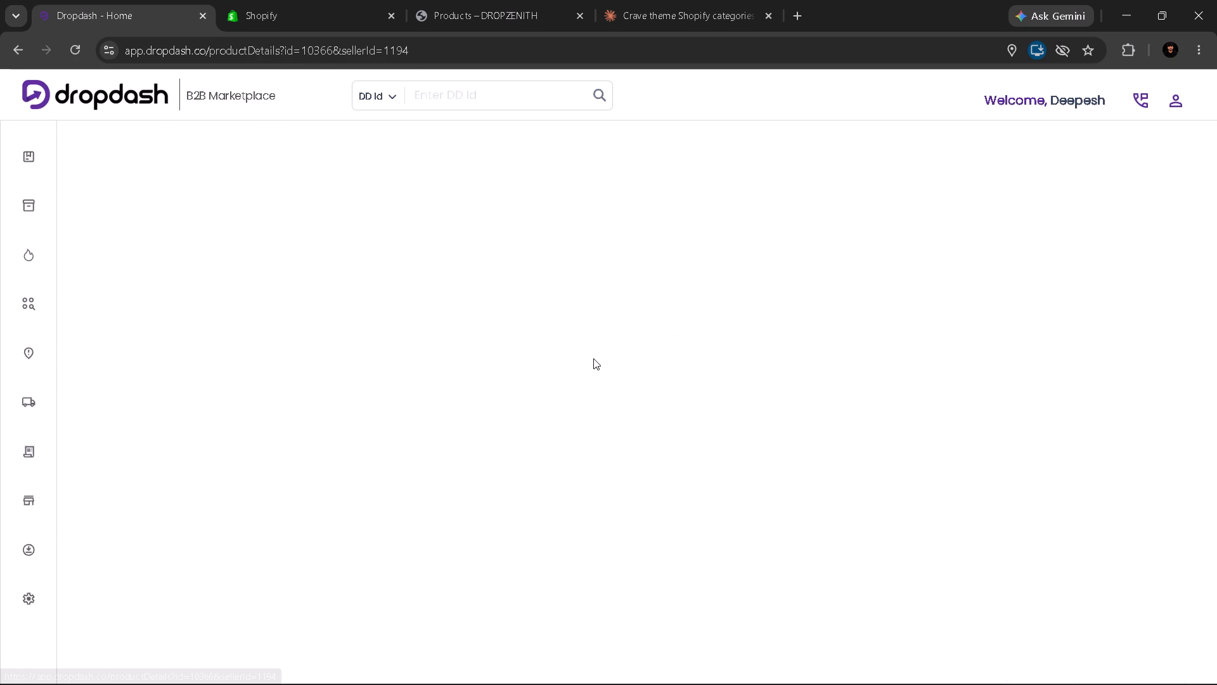
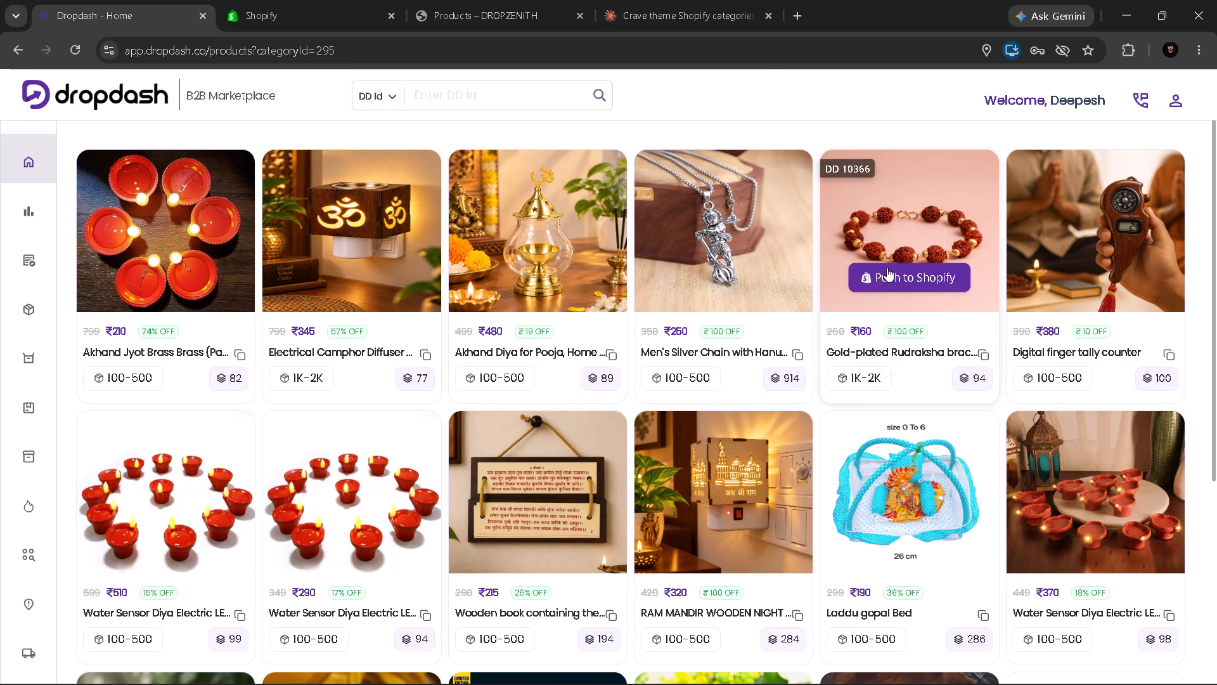
Push the gold-plated Rudraksha bracelet, DD 10366, to My Store 2 on Shopify at a selling price of ₹350.
left_click(912, 290)
left_click(915, 313)
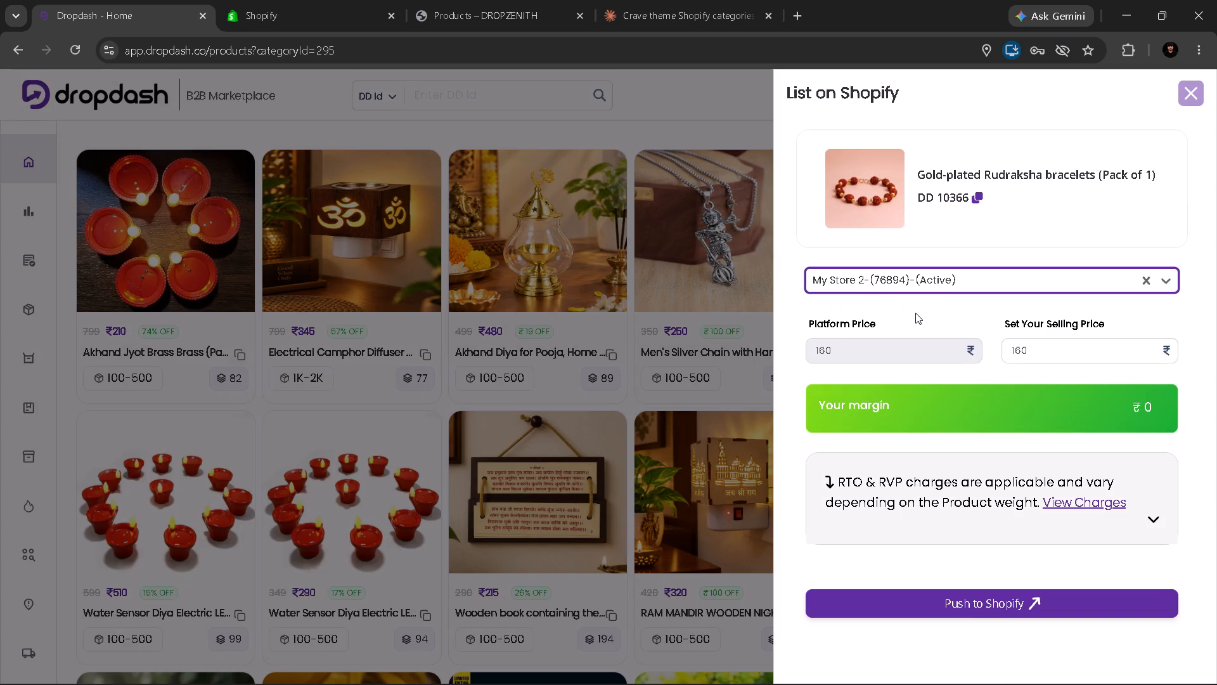
left_click_drag(1040, 346, 1010, 352)
type("350")
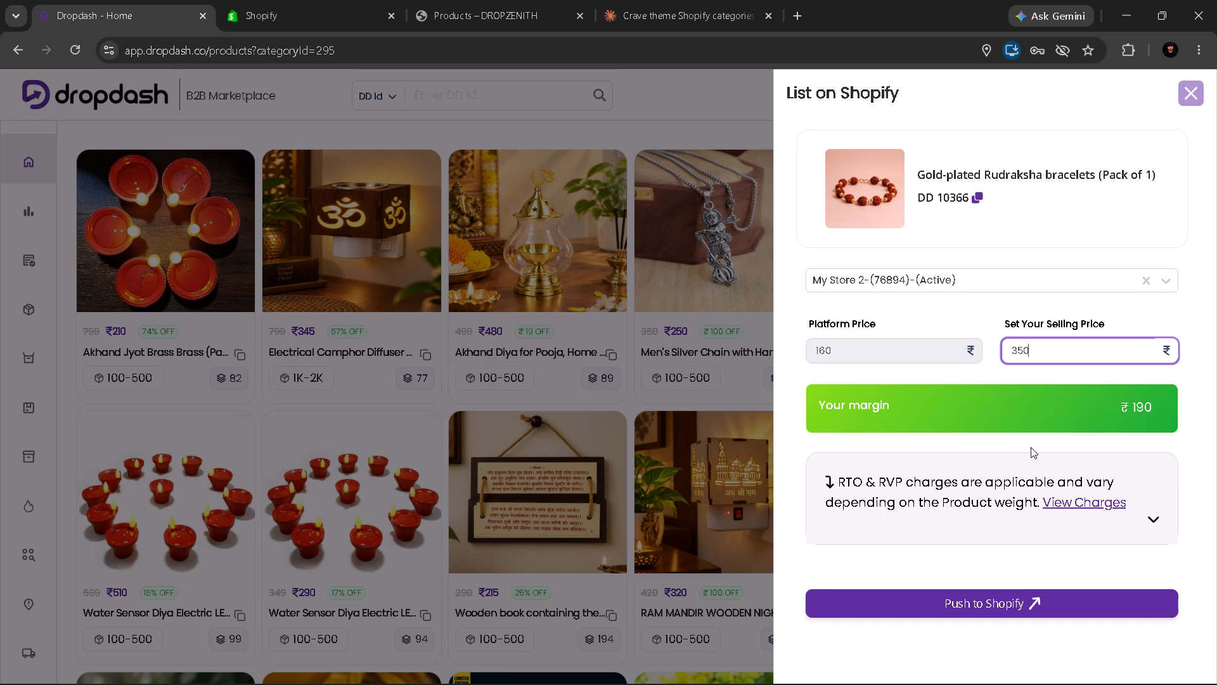
left_click_drag(991, 622, 1019, 606)
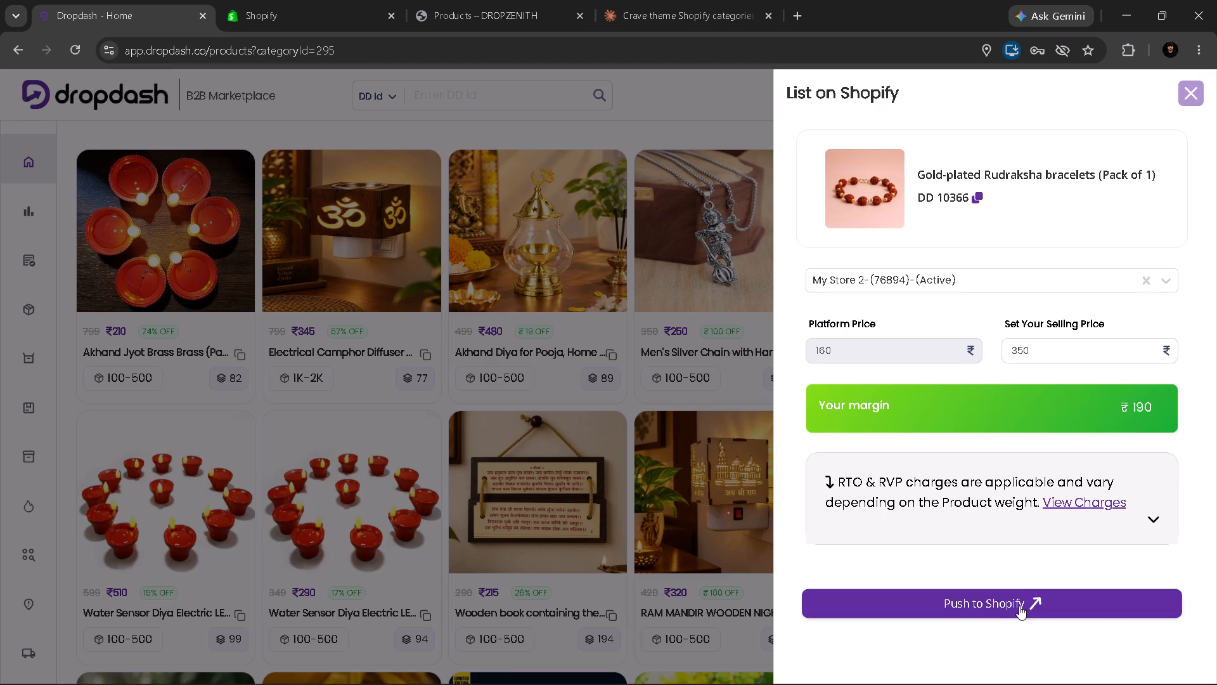
left_click(1019, 606)
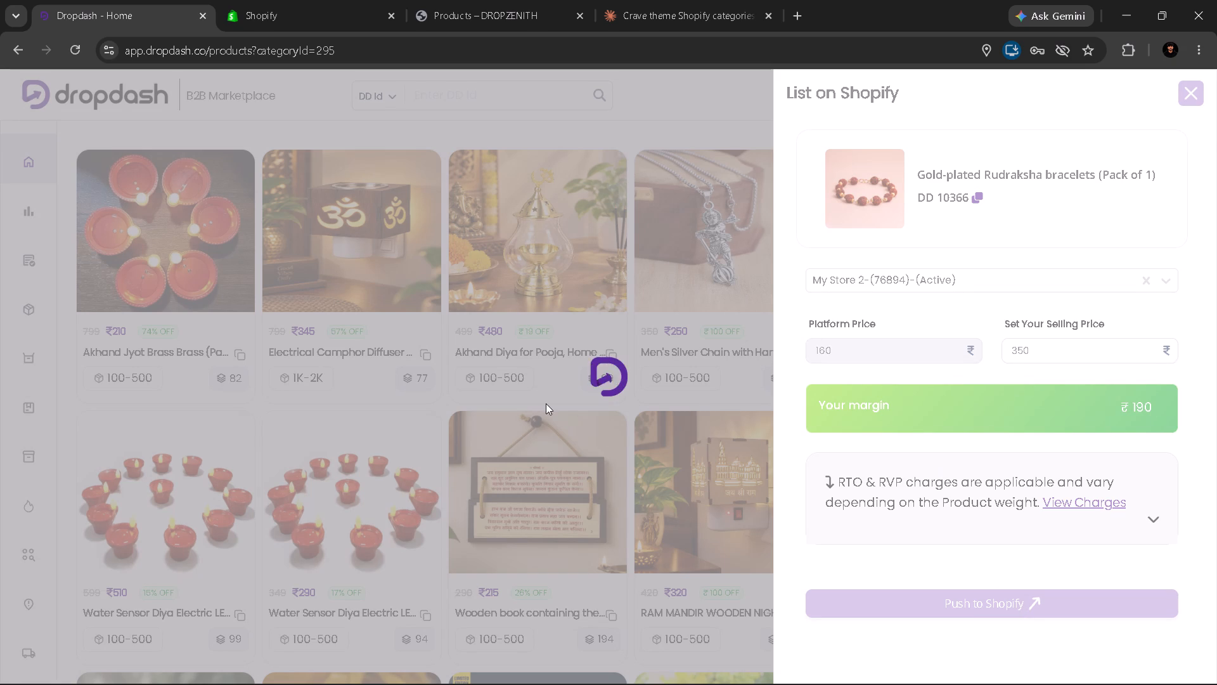
left_click(541, 470)
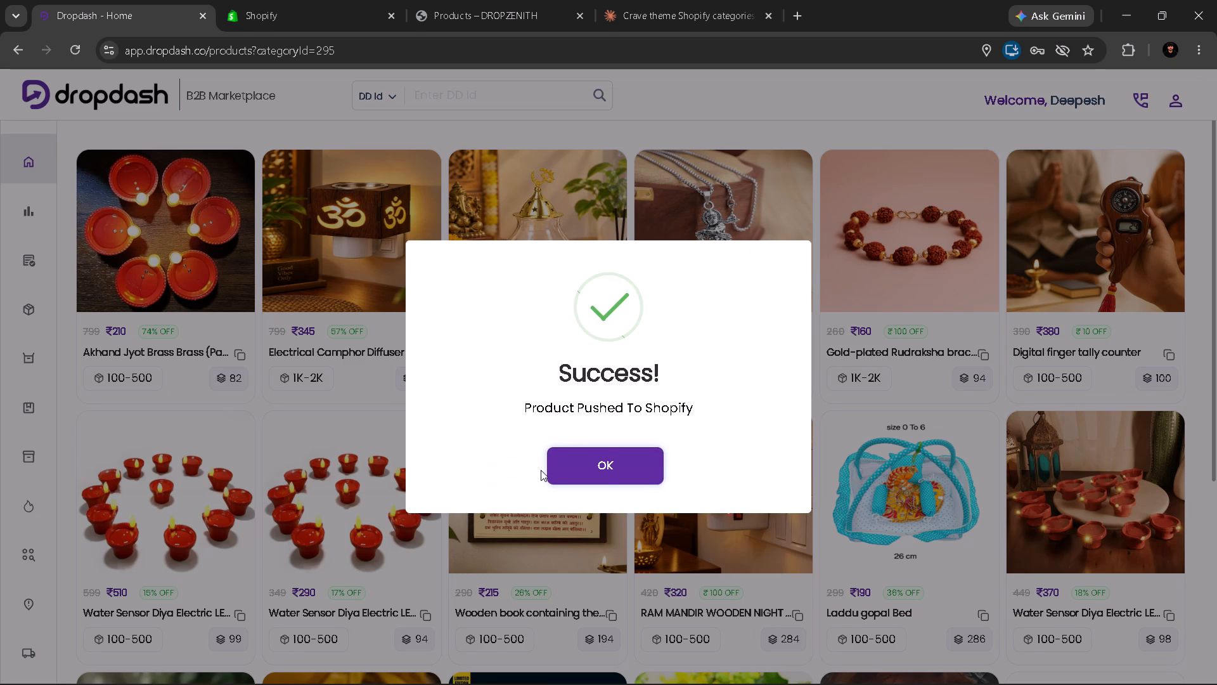
left_click(604, 469)
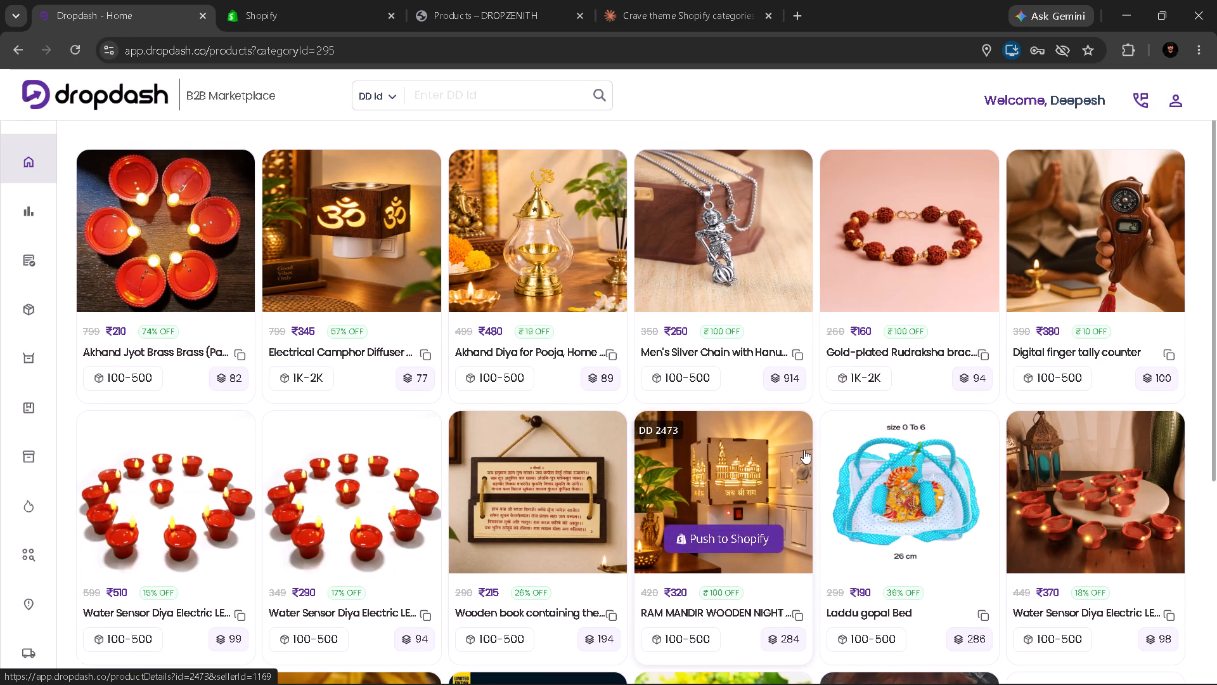
Push the Rudraksha Citrine Crystal bracelets, DD 10367, to My Store 2 on Shopify at a selling price of ₹400.
scroll(705, 348, "down", 3)
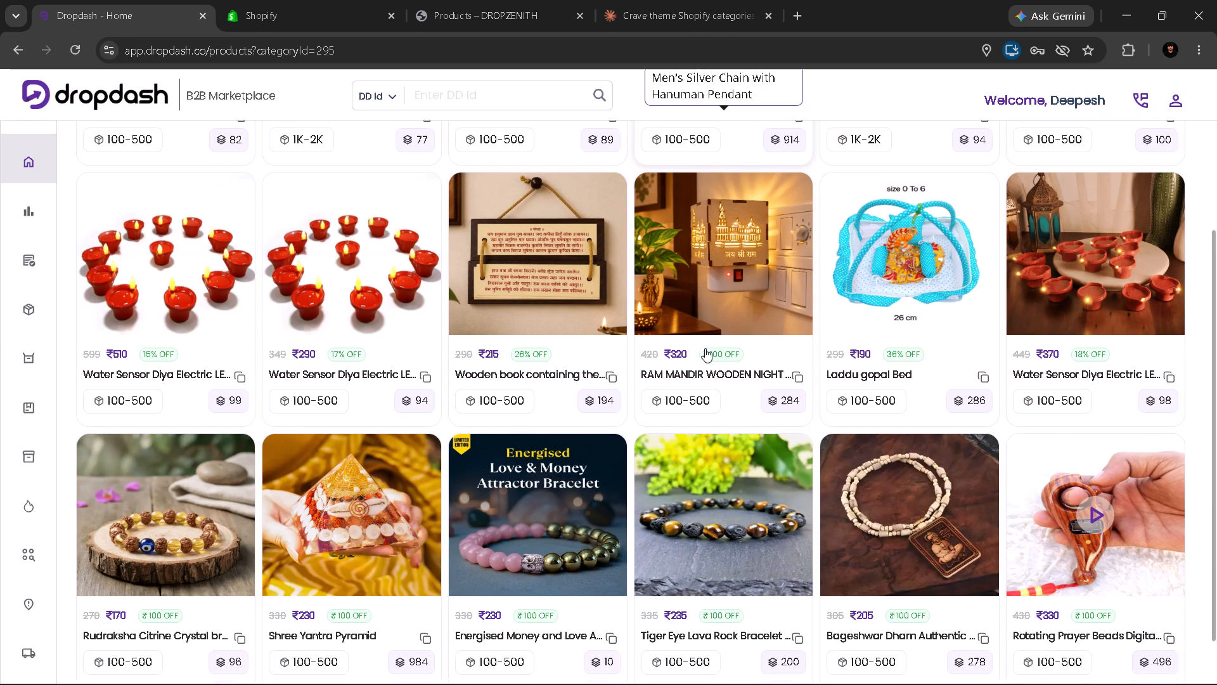
scroll(517, 415, "down", 2)
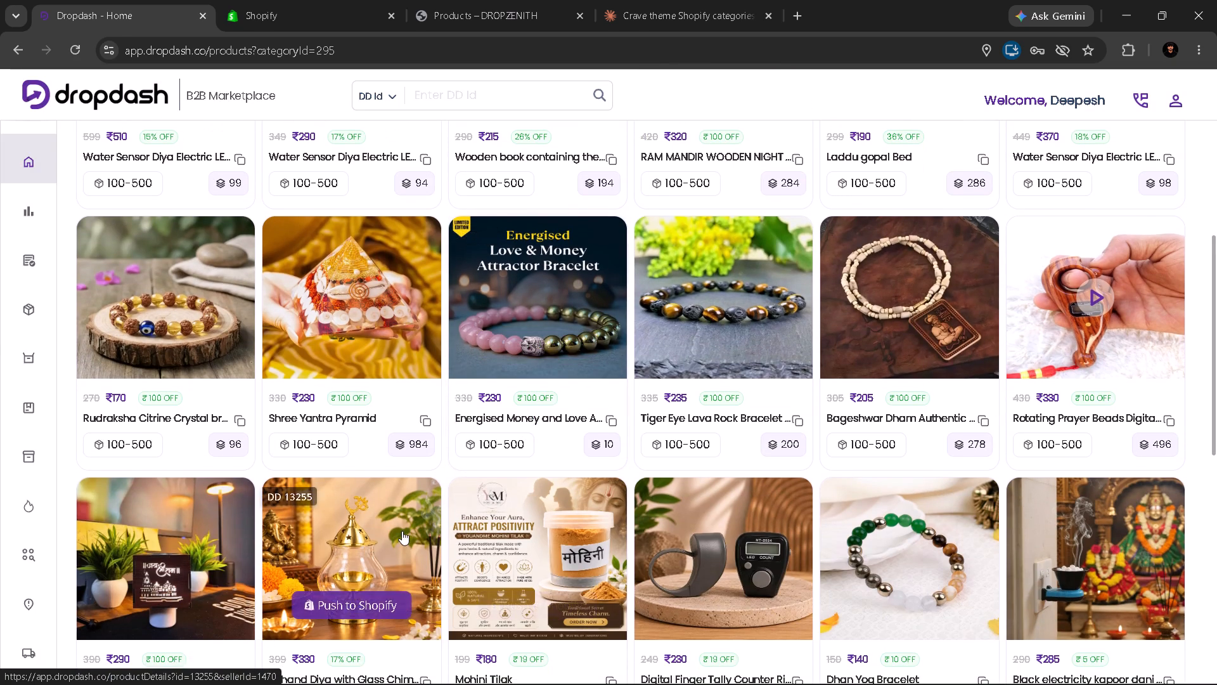
left_click(186, 340)
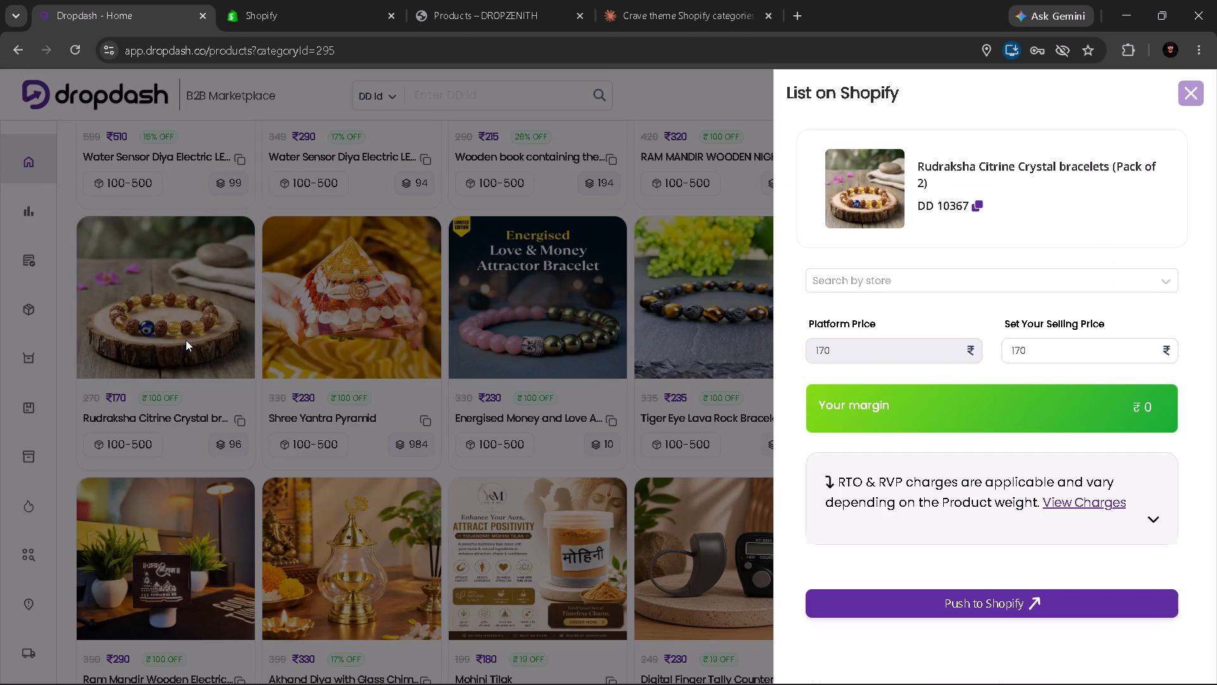
left_click(986, 280)
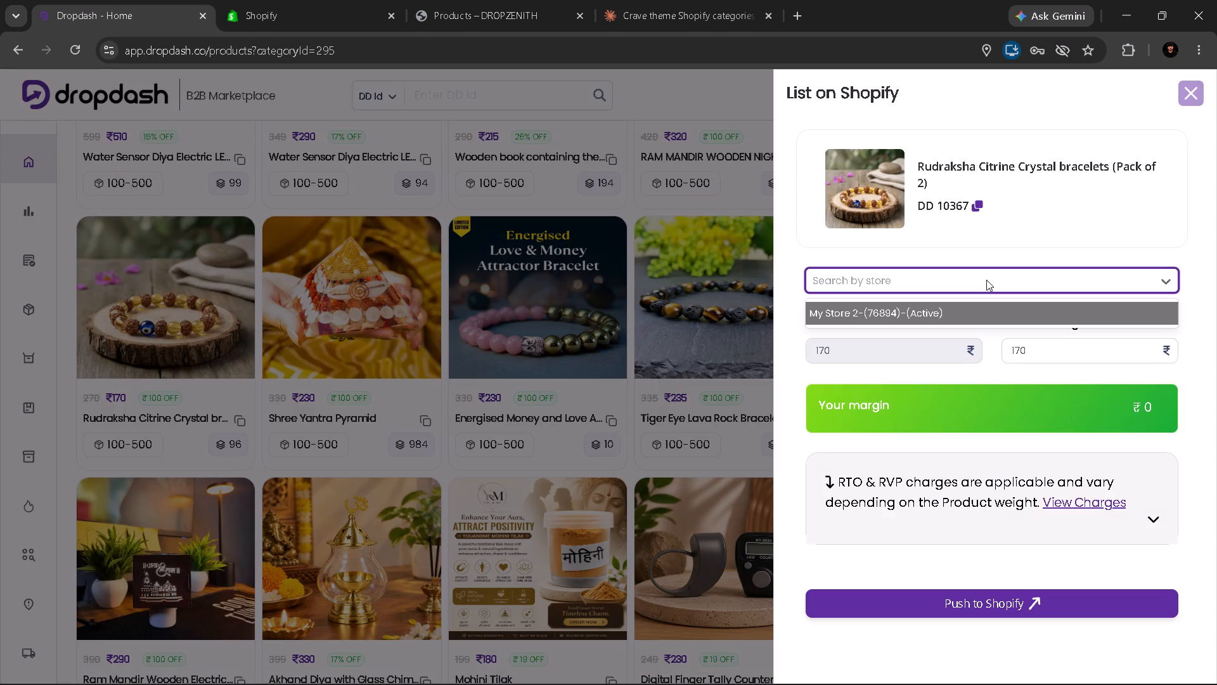
type("400")
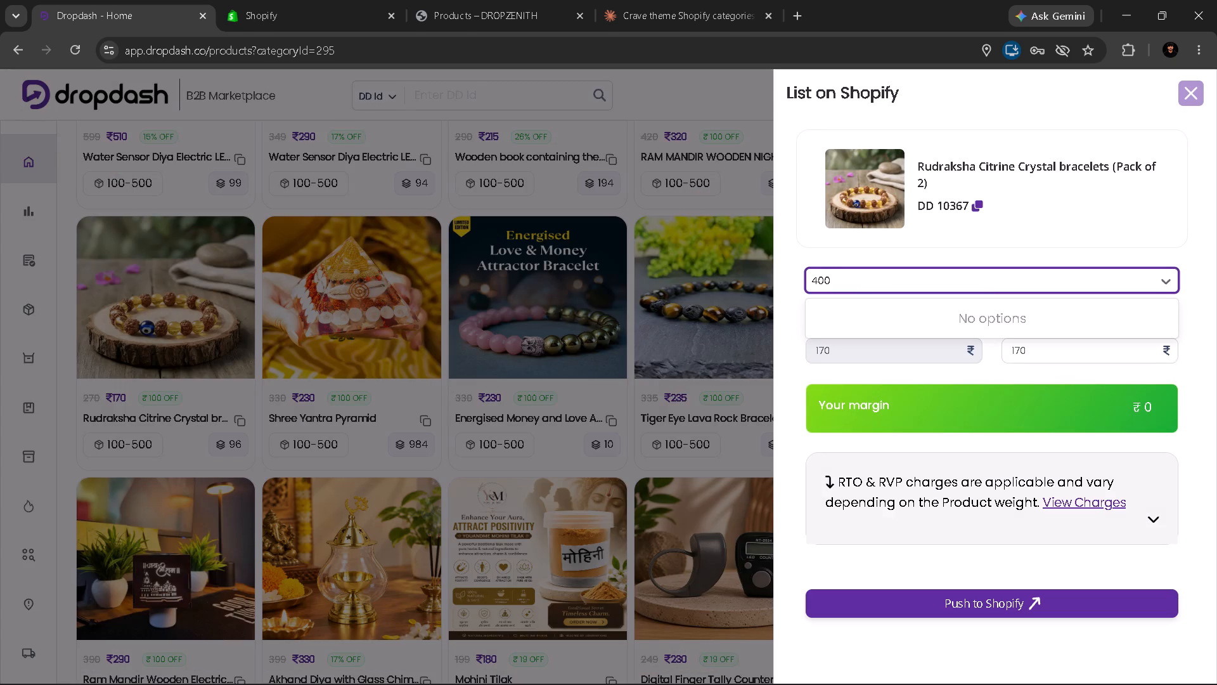
left_click(961, 281)
left_click(961, 281)
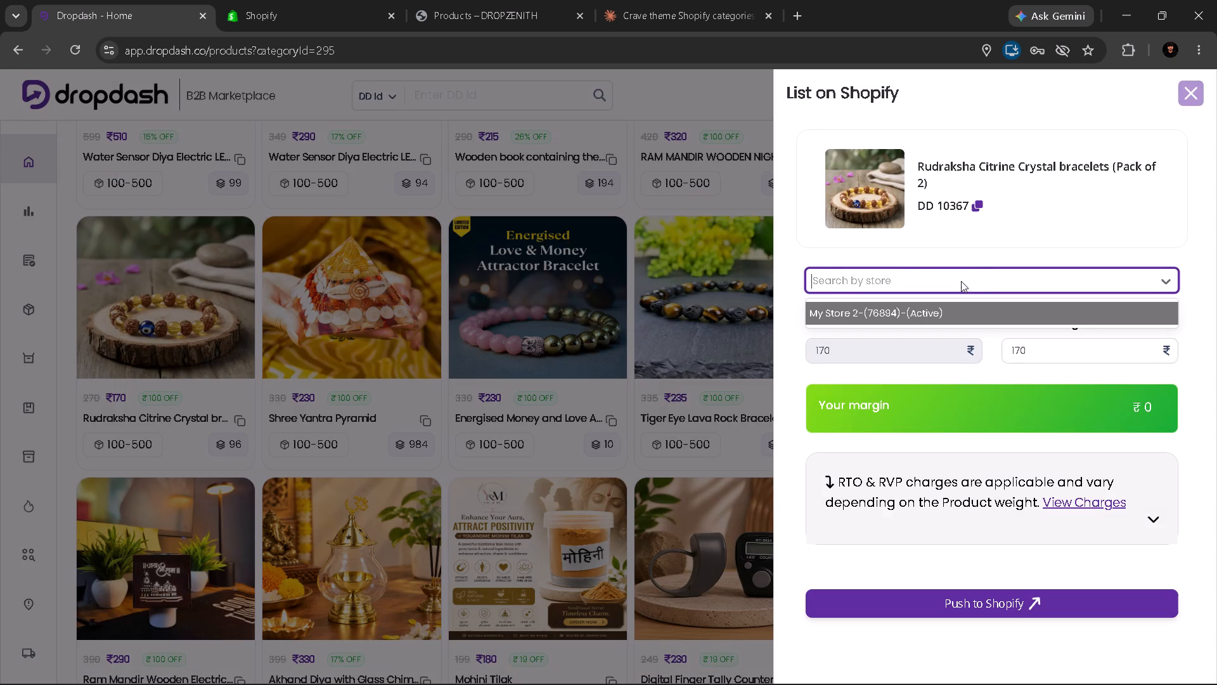
left_click(959, 307)
double_click(1045, 355)
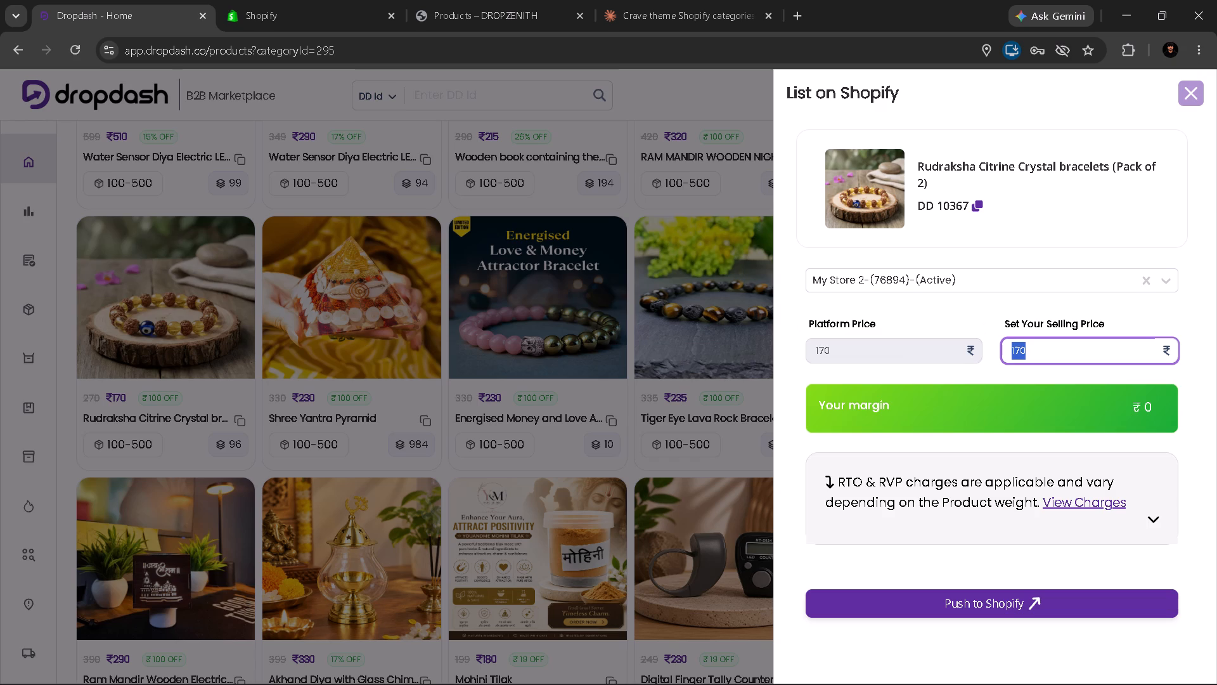
type("400")
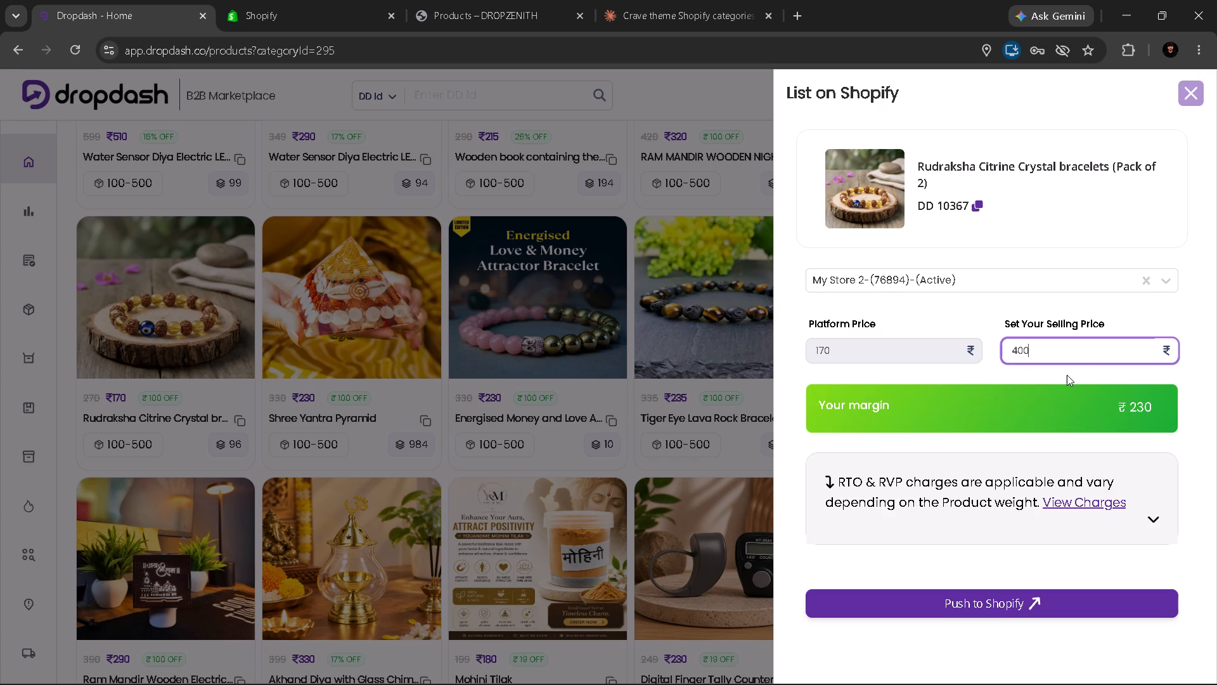
left_click(1067, 375)
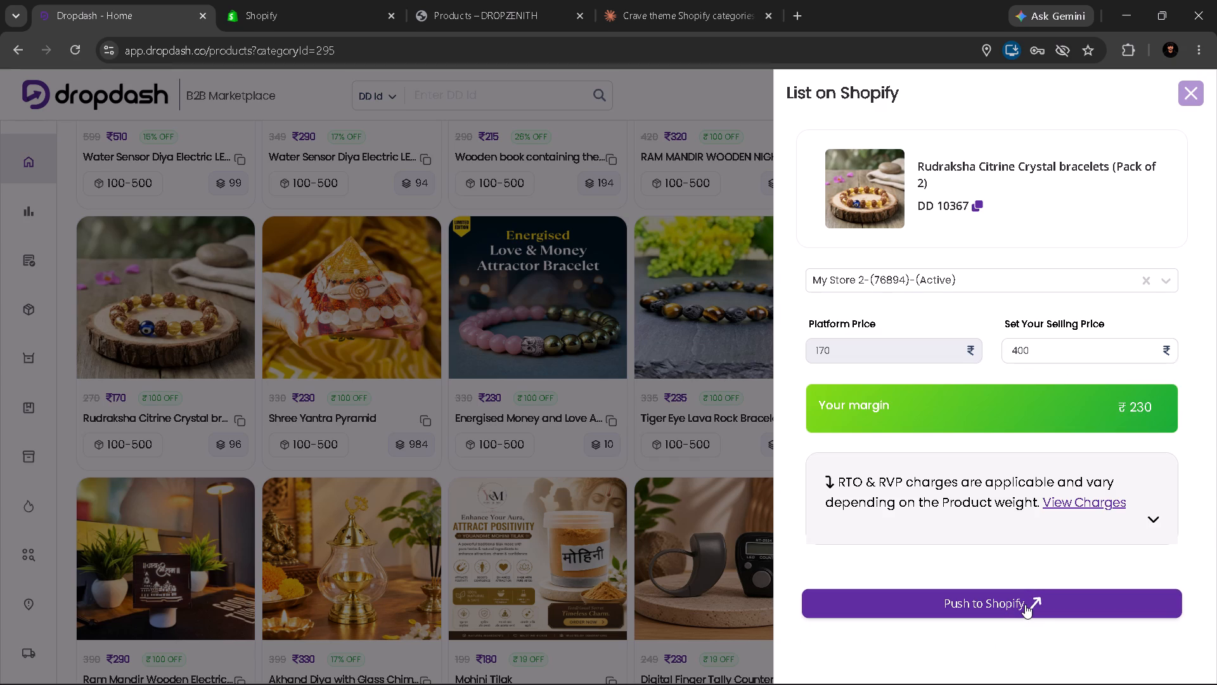
left_click(1025, 604)
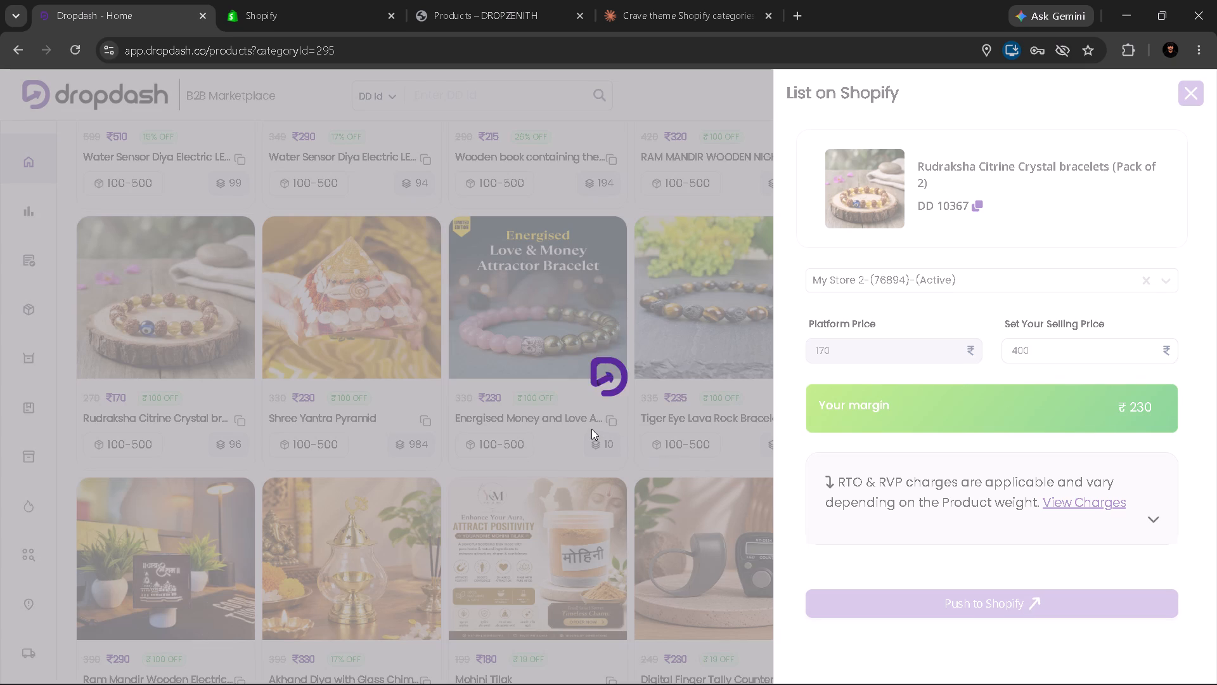
left_click(594, 464)
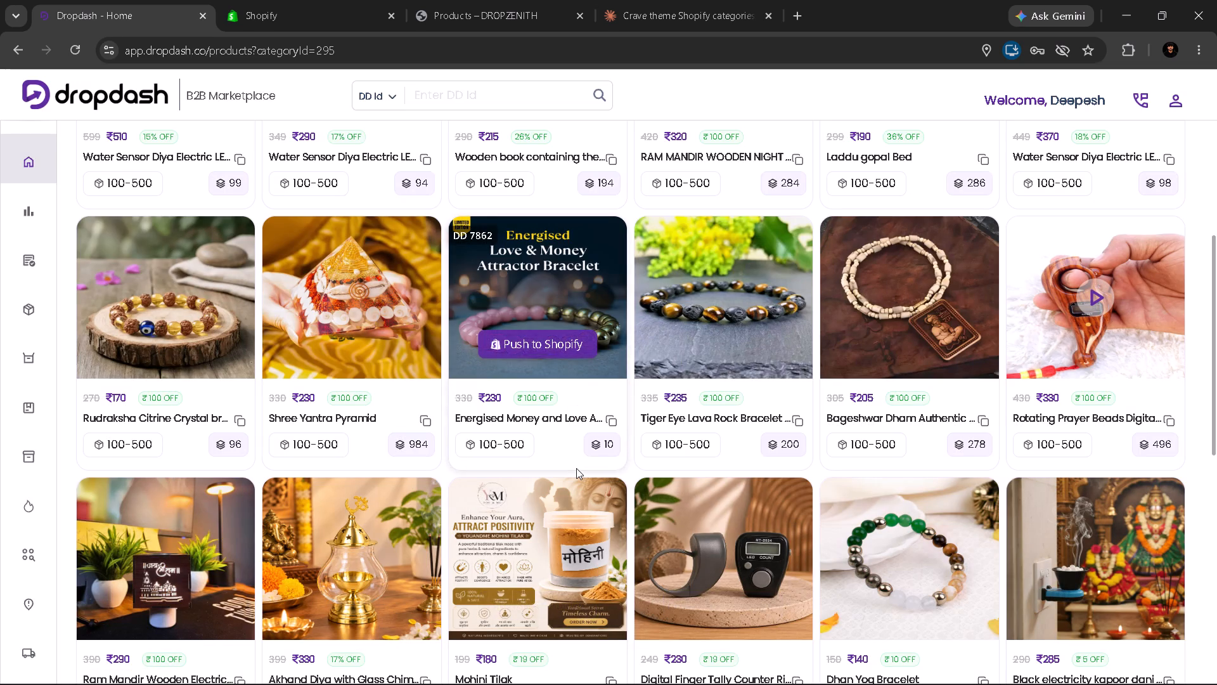
Push the Premanand Ji Maharaj Wooden Wall Hanging, DD 12381, to My Store 2 on Shopify at a selling price of ₹500.
scroll(853, 411, "down", 2)
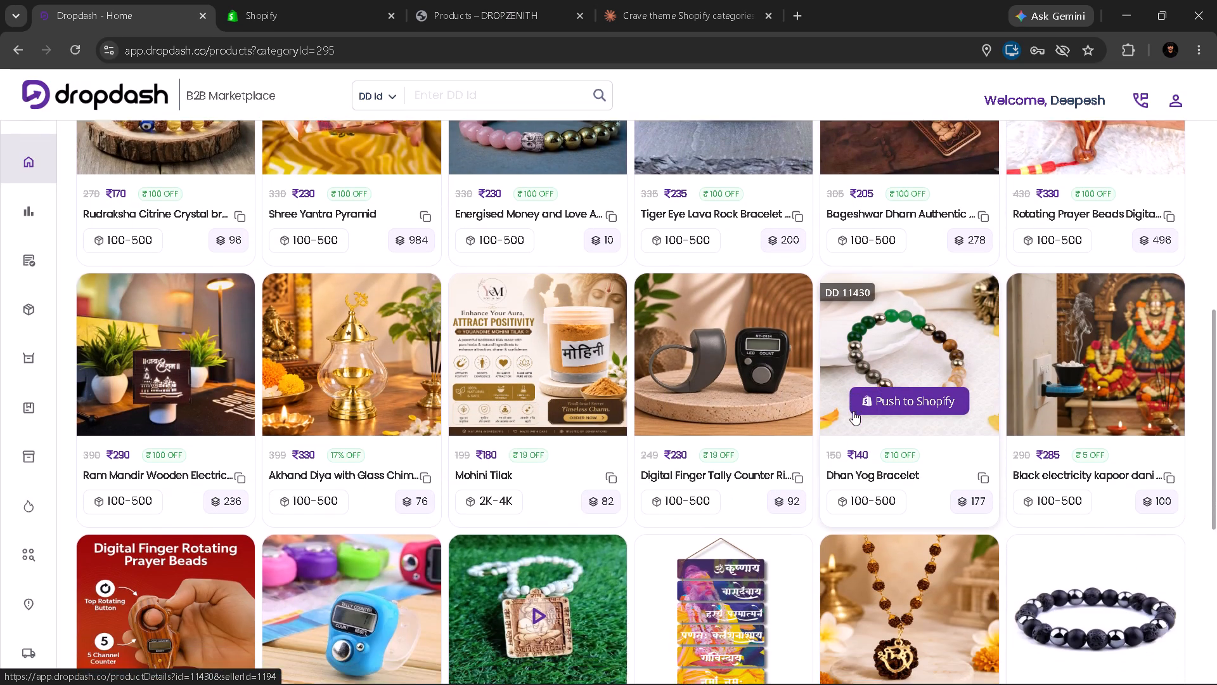
scroll(724, 489, "down", 3)
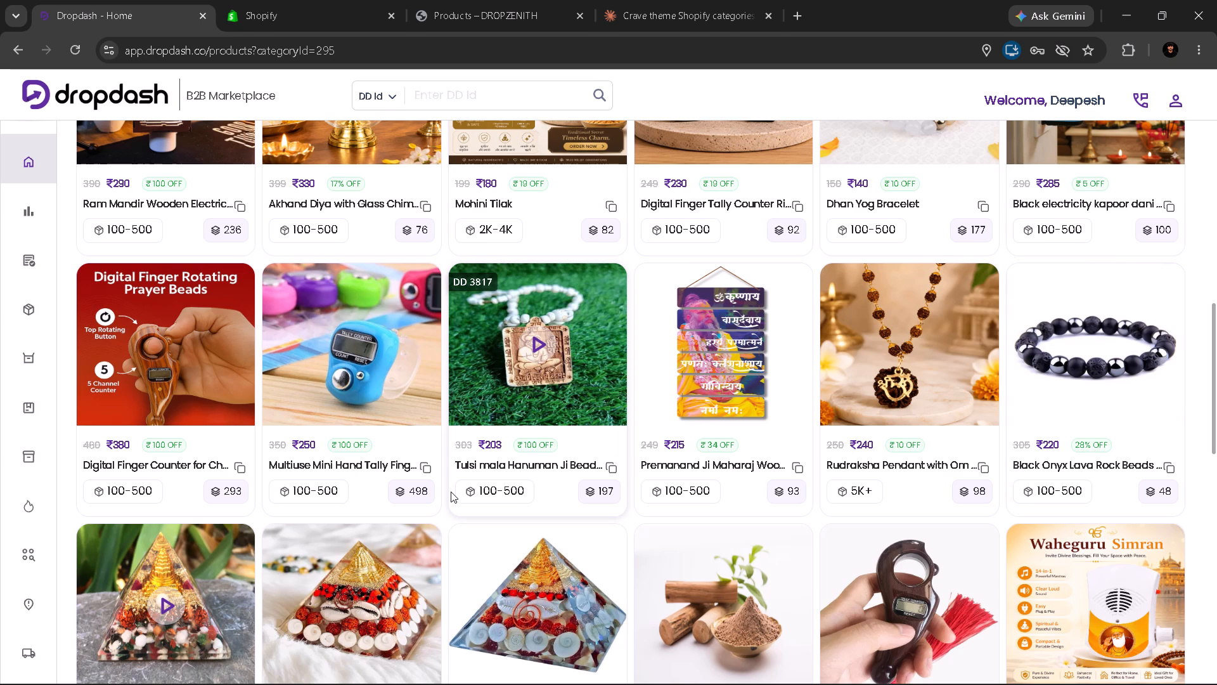
left_click(750, 392)
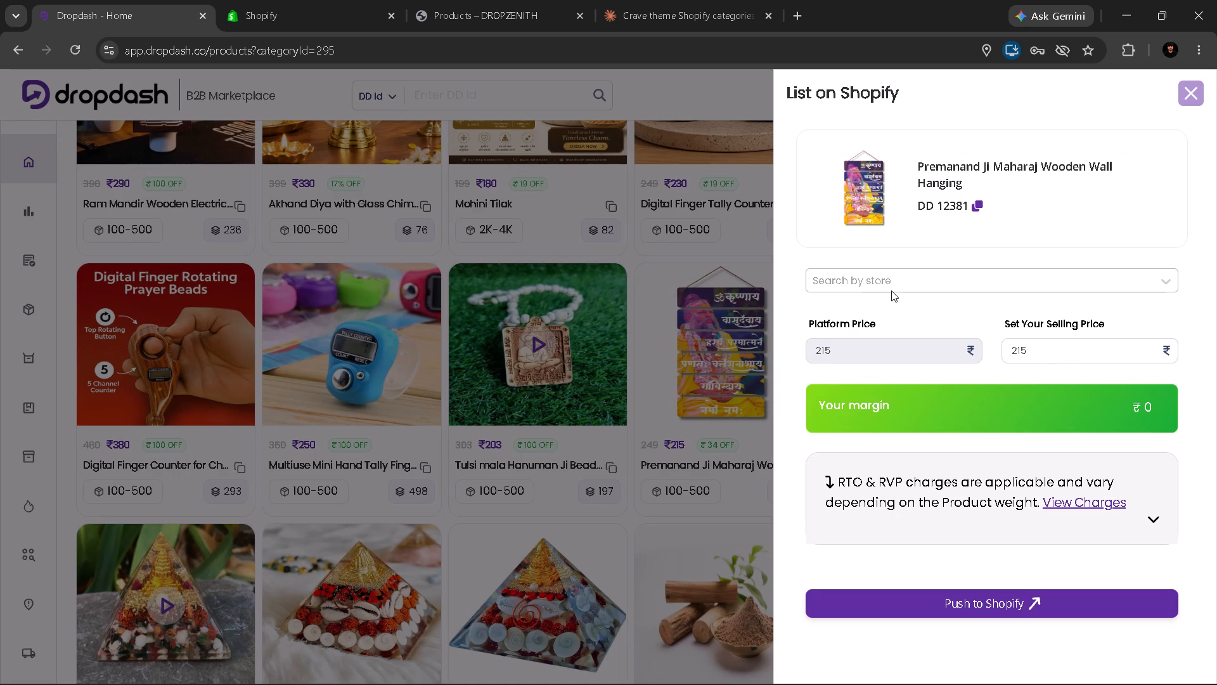
left_click(891, 290)
left_click(891, 310)
left_click_drag(1041, 330, 1049, 350)
double_click(1049, 350)
type("500")
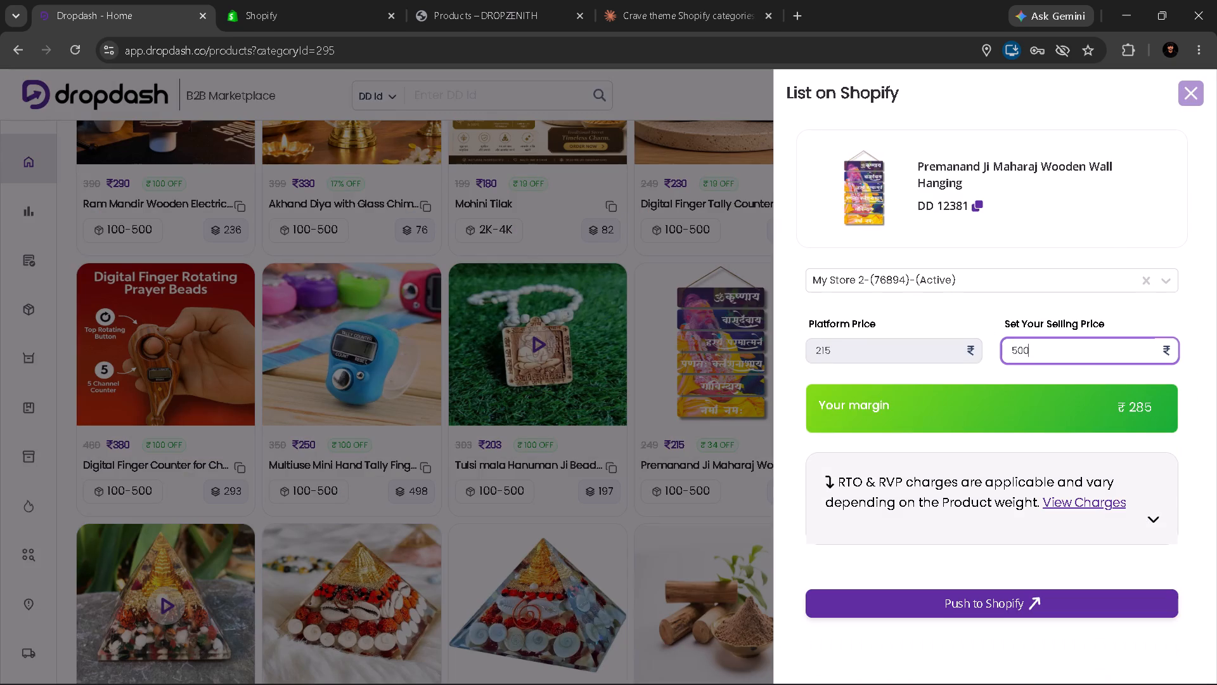
left_click(1023, 616)
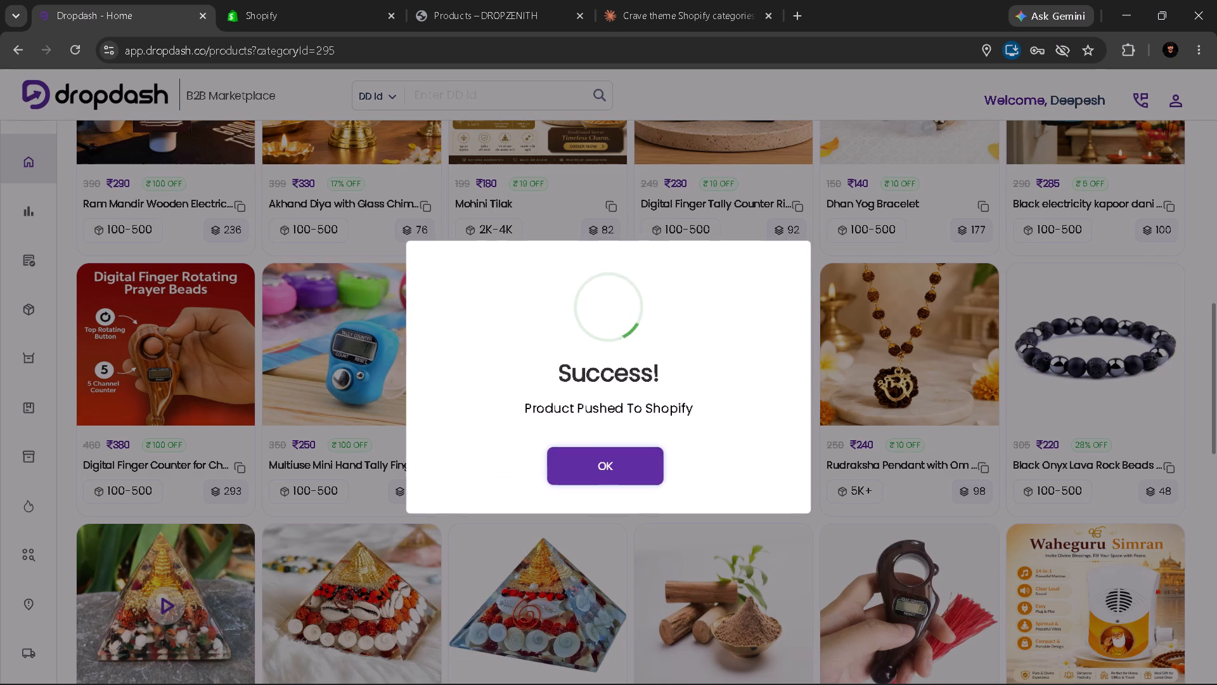
left_click(610, 460)
Look through the remaining Religious & Spirituals products, including pyramids, malas, diyas and Laddu Gopal beds, down to the end of the list.
scroll(920, 400, "down", 2)
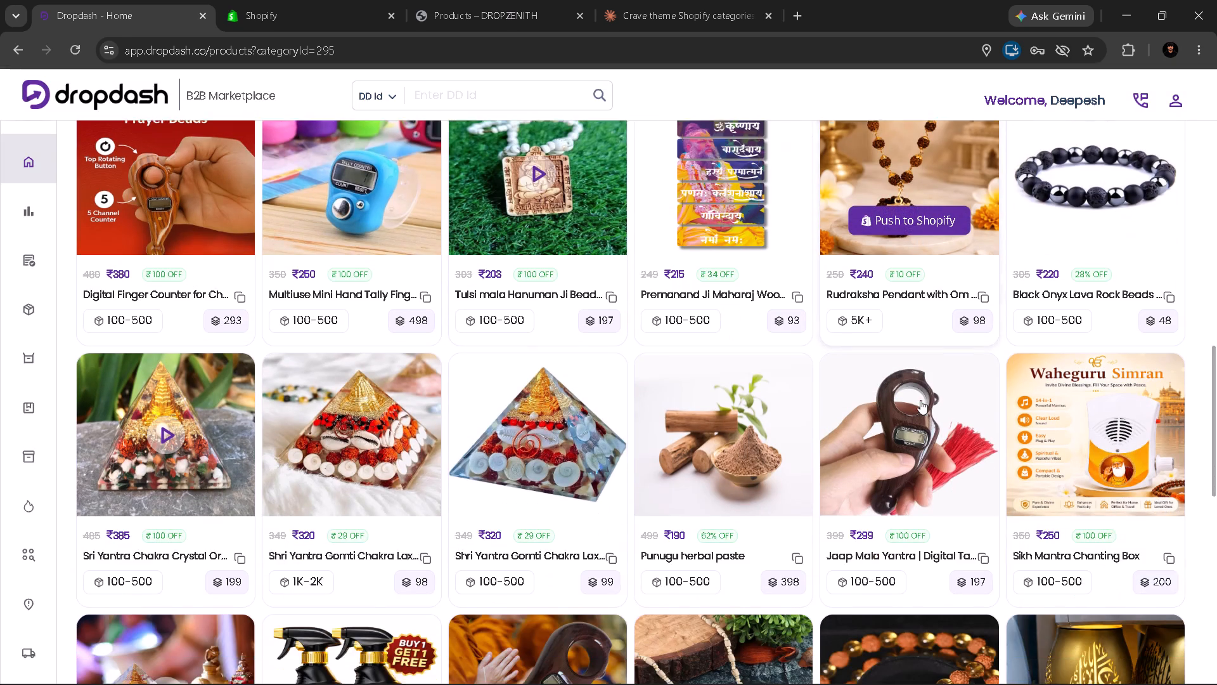
scroll(920, 400, "down", 1)
scroll(690, 409, "down", 1)
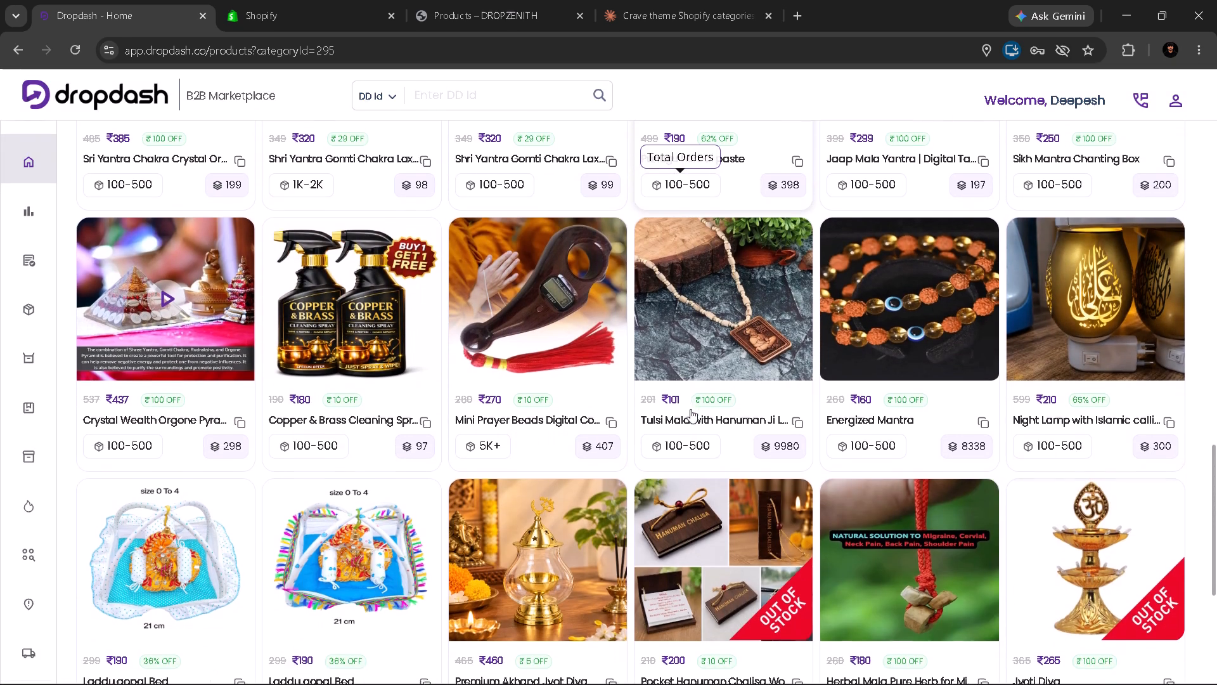
scroll(690, 409, "down", 3)
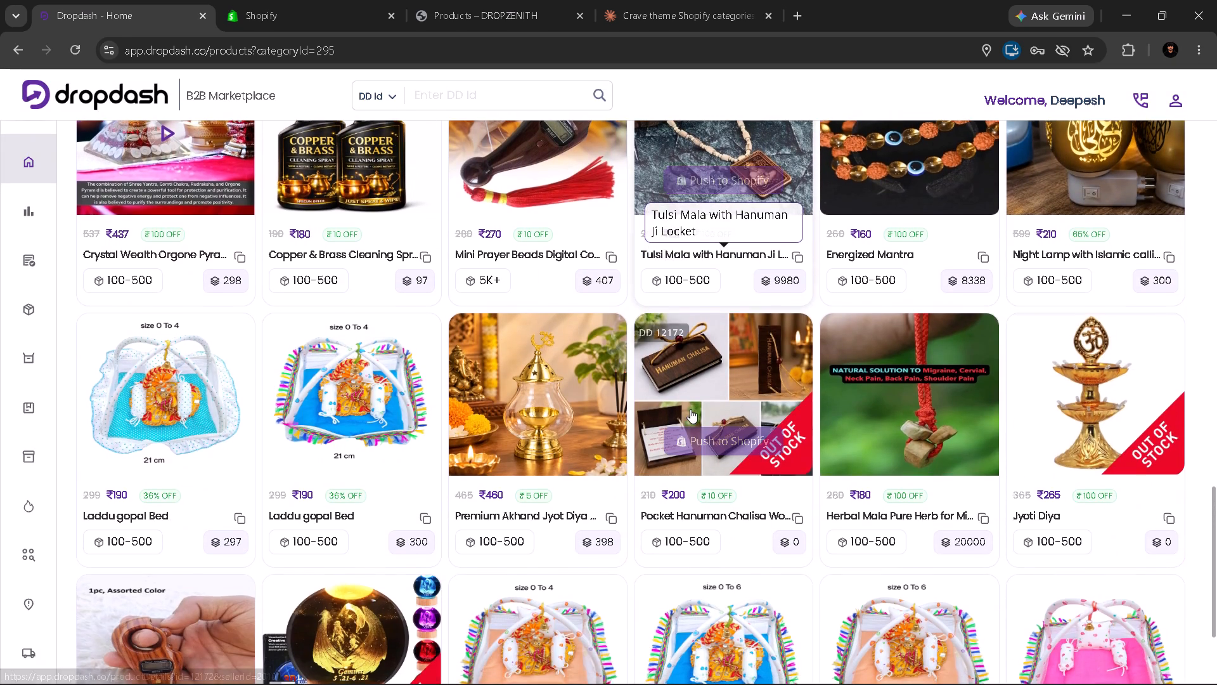
scroll(690, 409, "down", 1)
scroll(489, 400, "down", 1)
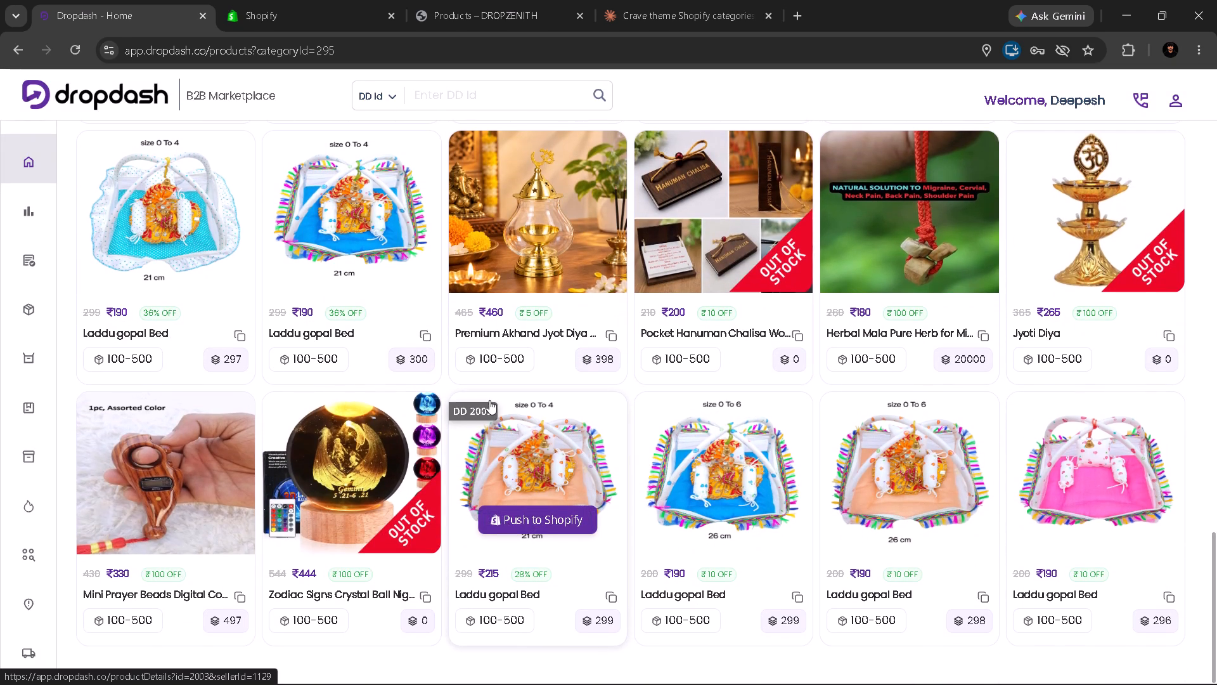
scroll(400, 466, "down", 1)
scroll(400, 466, "up", 4)
scroll(400, 466, "down", 3)
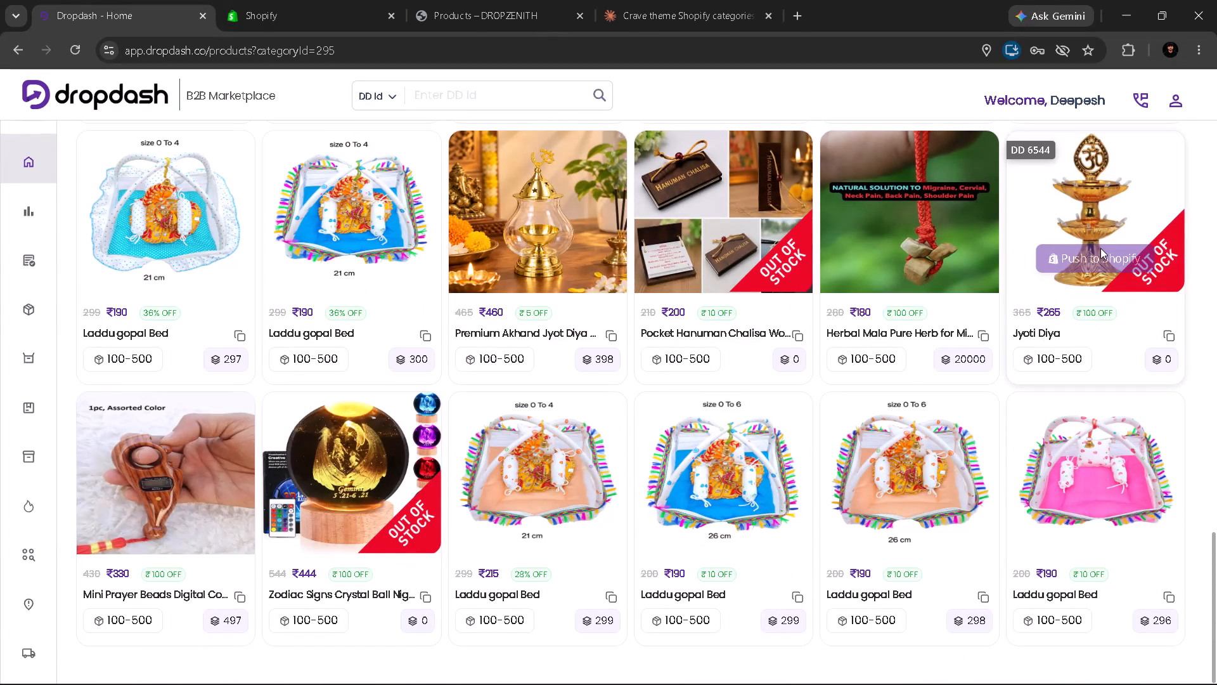
Try to push the Jyoti Diya, DD 6544, to Shopify and open its product details page.
left_click(1103, 259)
left_click(1079, 169)
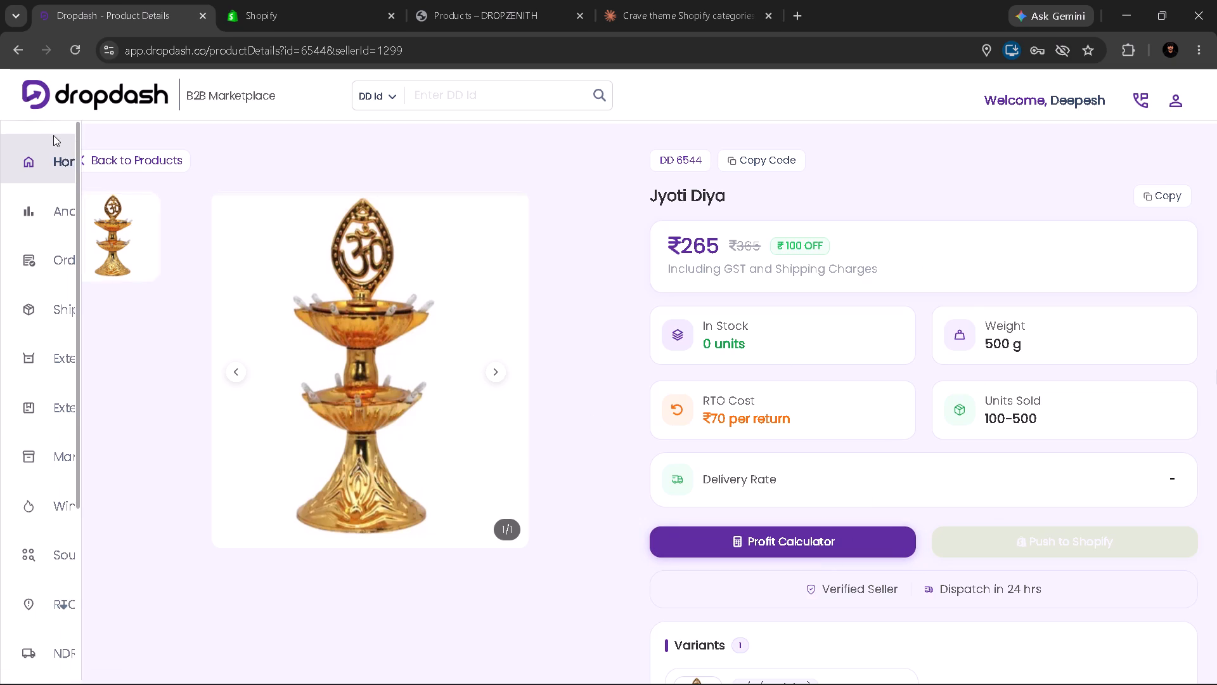
Return to the Dropdash home page and open the Testing Products category.
left_click(74, 170)
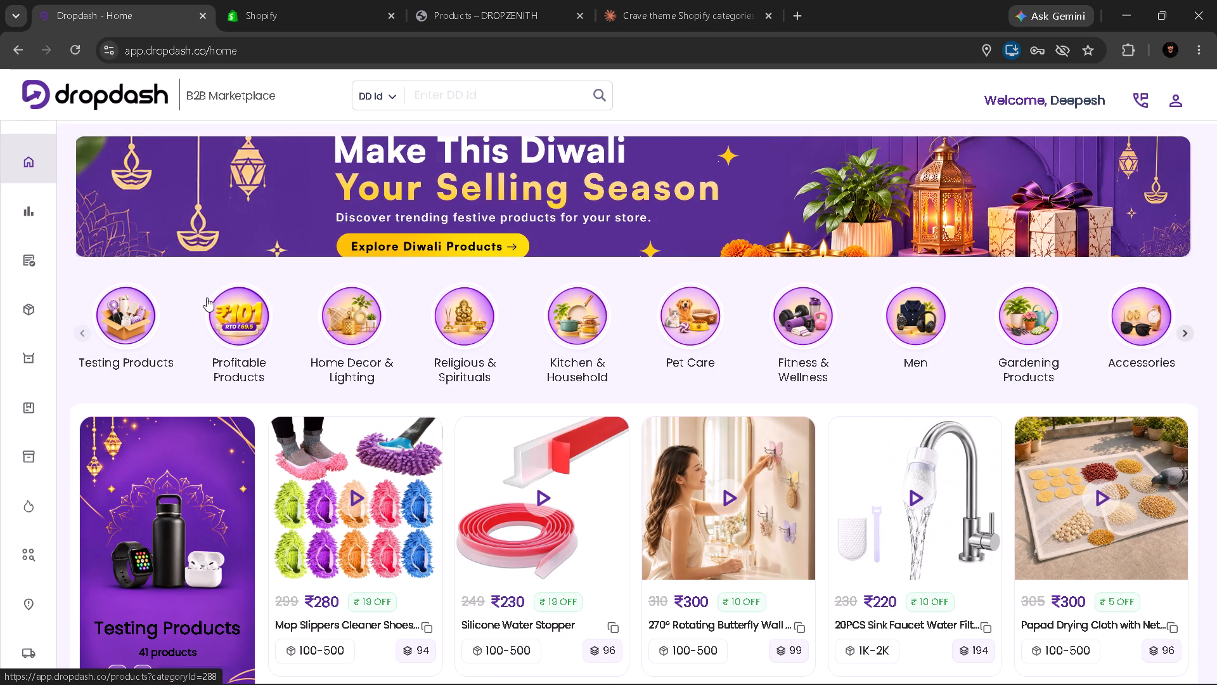
left_click(125, 310)
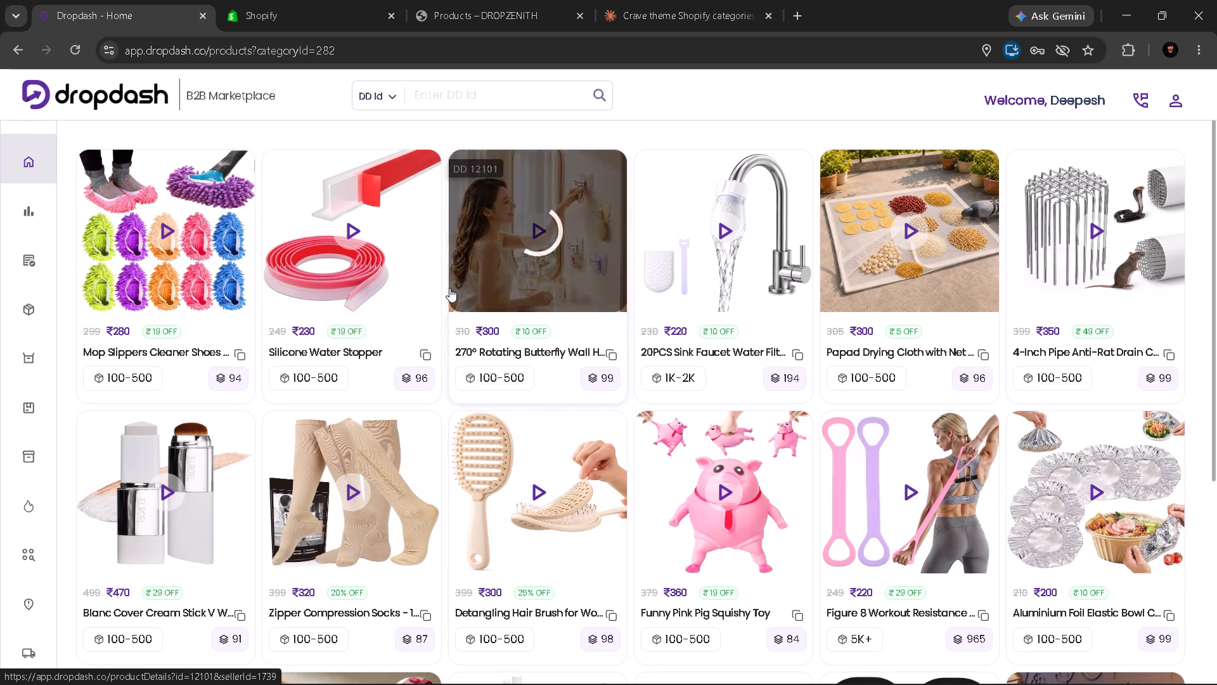
Look through the Testing Products category, including household gadgets, car accessories, beauty tools and toys, for items to sell.
scroll(449, 288, "down", 2)
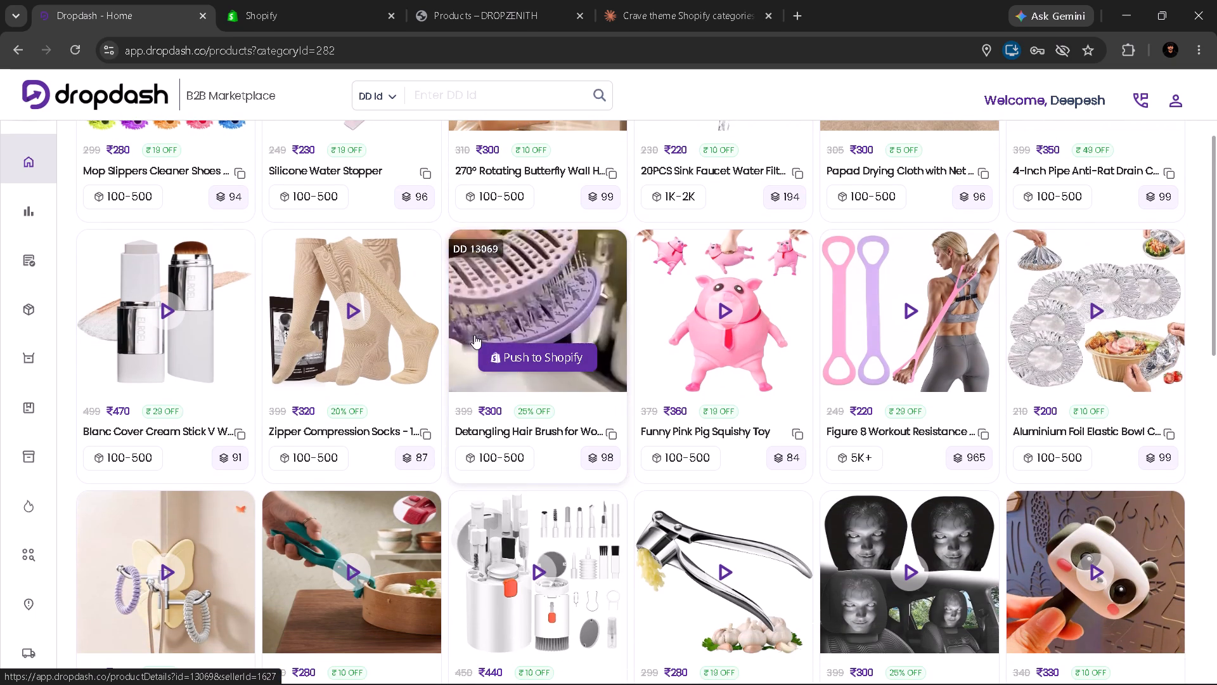
scroll(378, 407, "down", 3)
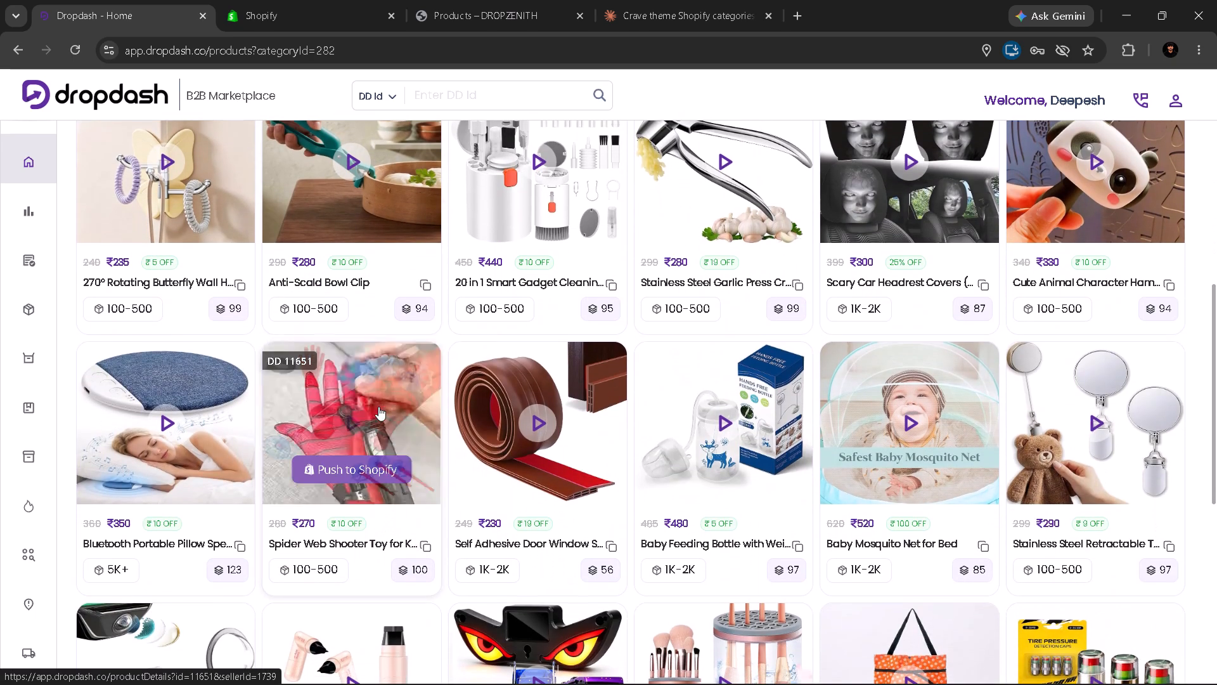
scroll(378, 407, "down", 1)
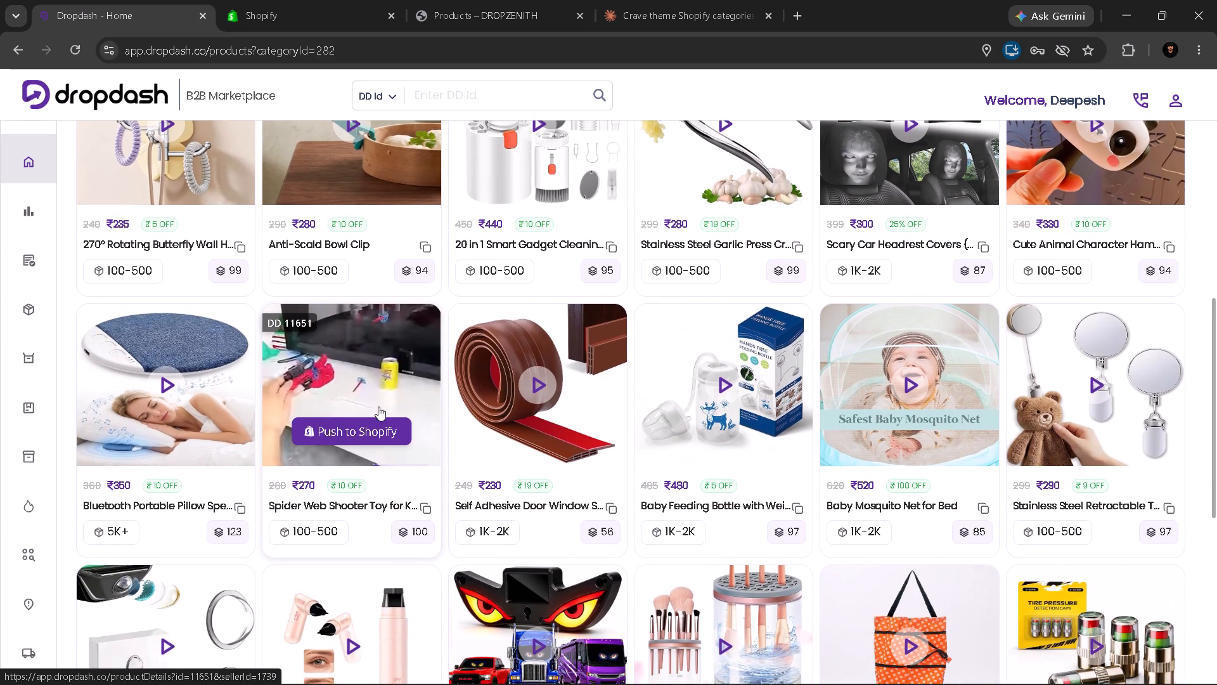
scroll(378, 407, "down", 1)
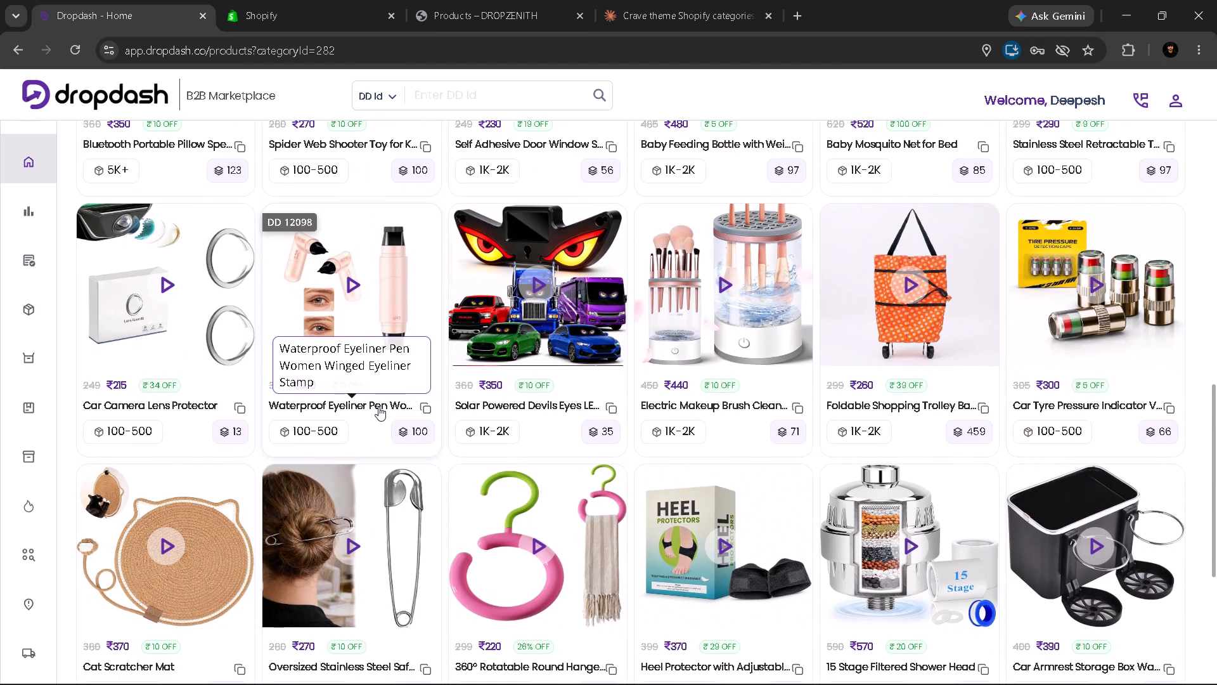
scroll(378, 407, "down", 4)
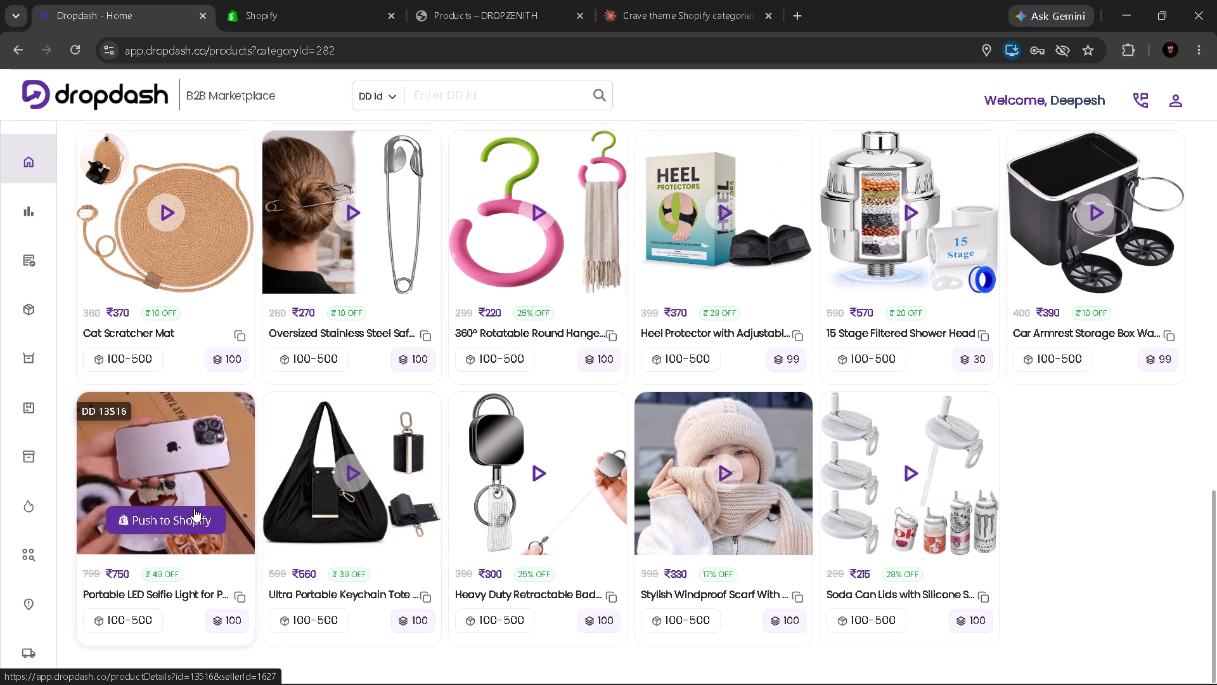
scroll(194, 508, "up", 1)
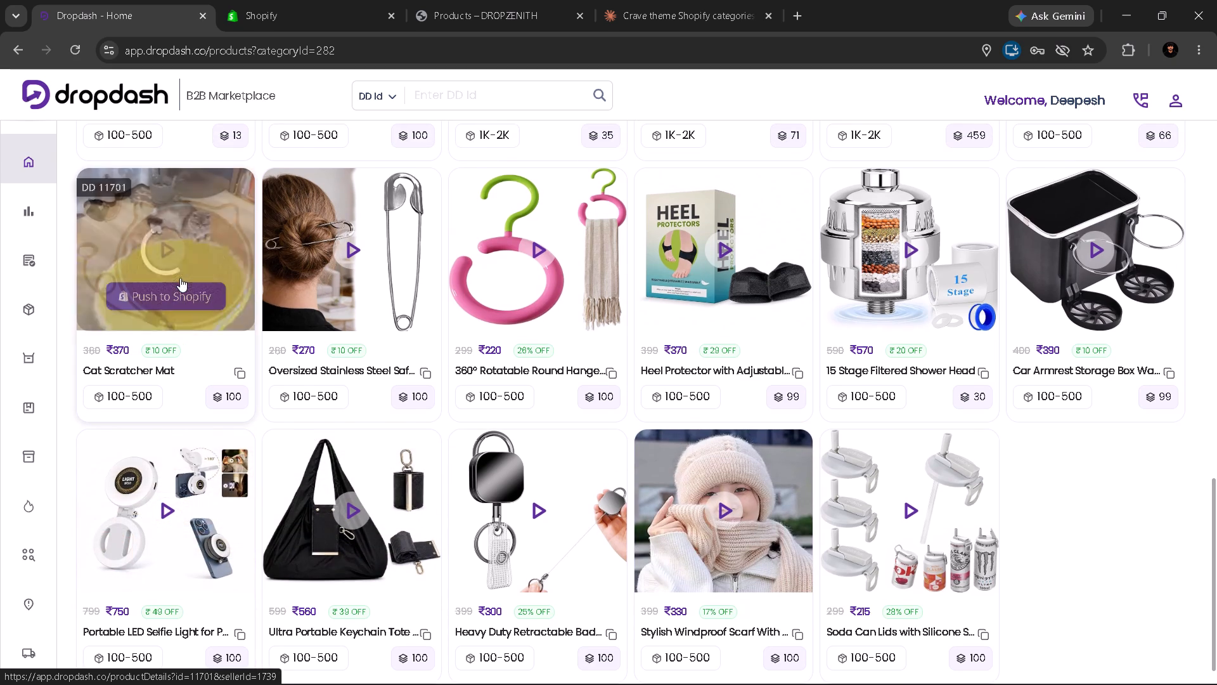
scroll(180, 278, "up", 1)
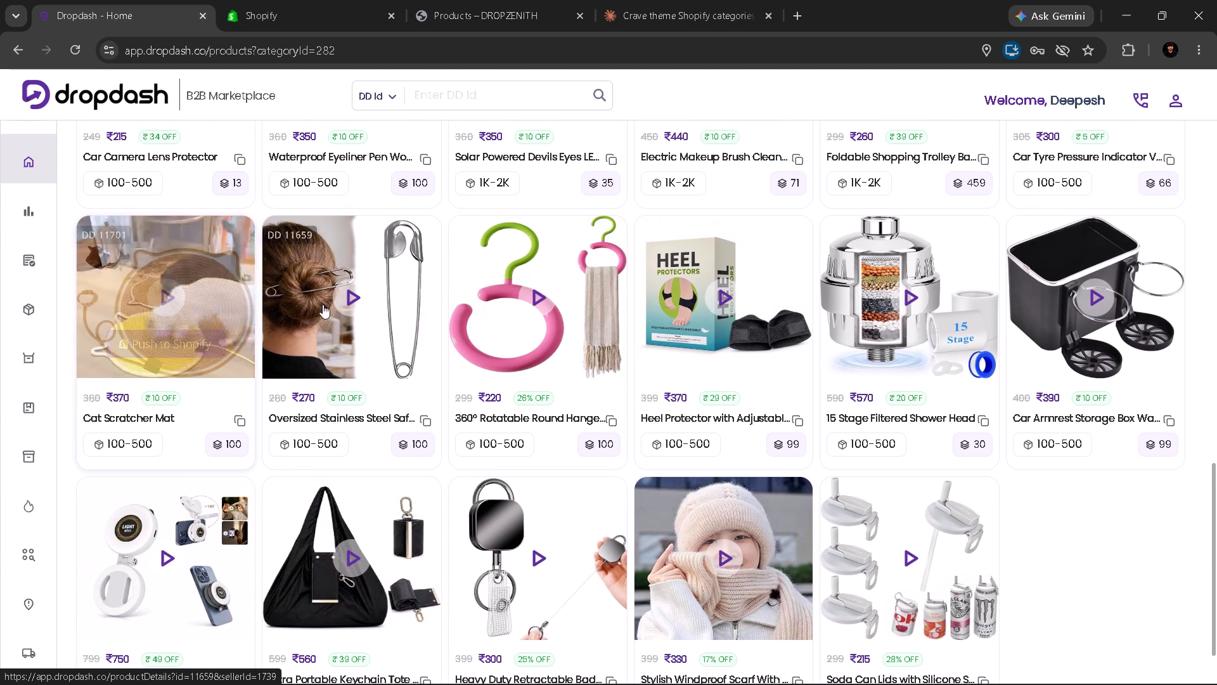
scroll(323, 304, "up", 1)
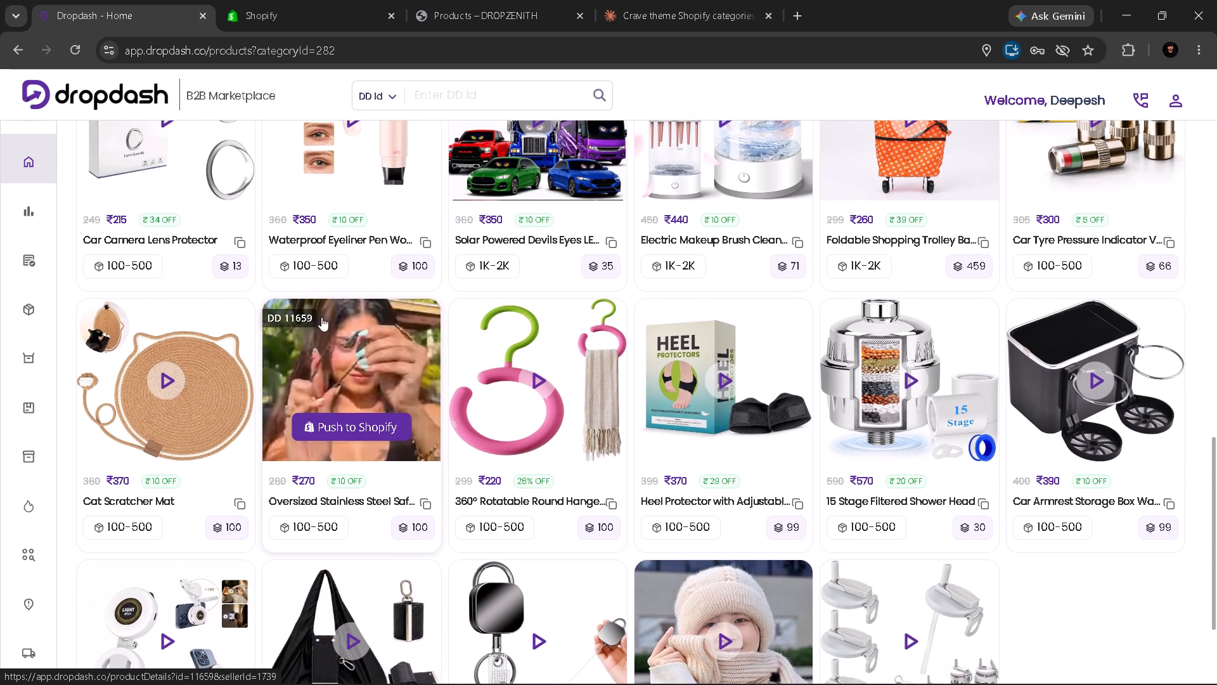
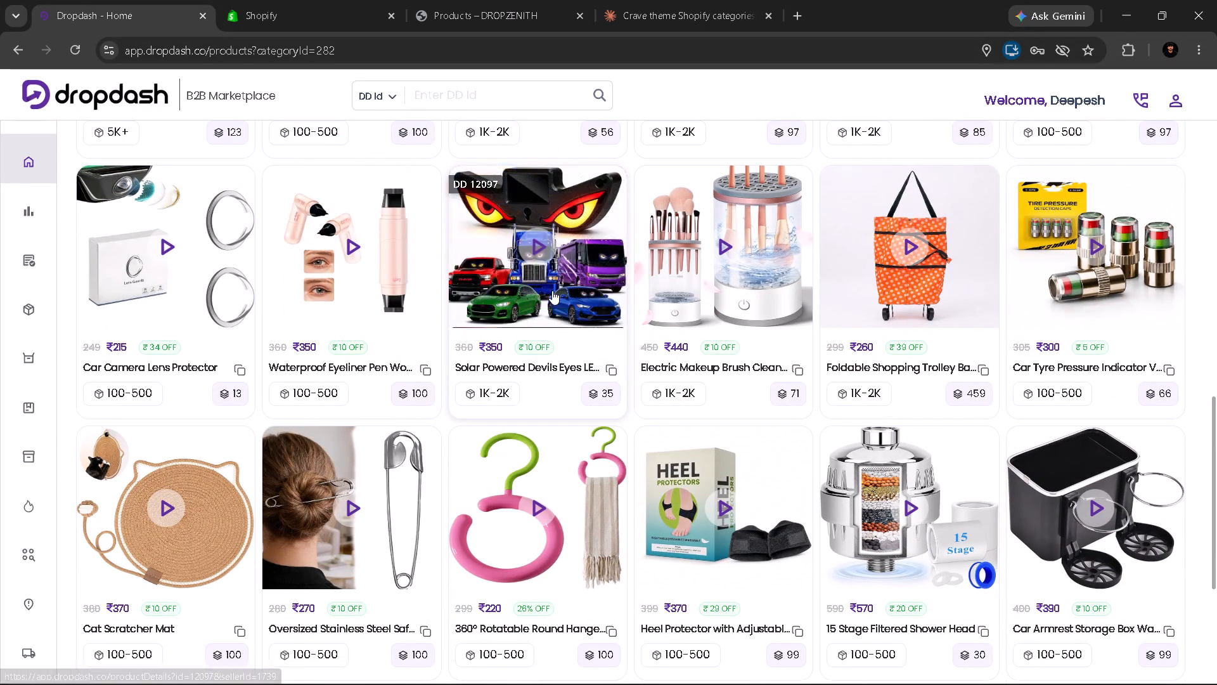
Open the details page of the Solar Powered Devils Eyes LED Car Light, DD 12097, and bring up its Shopify listing form.
left_click(552, 290)
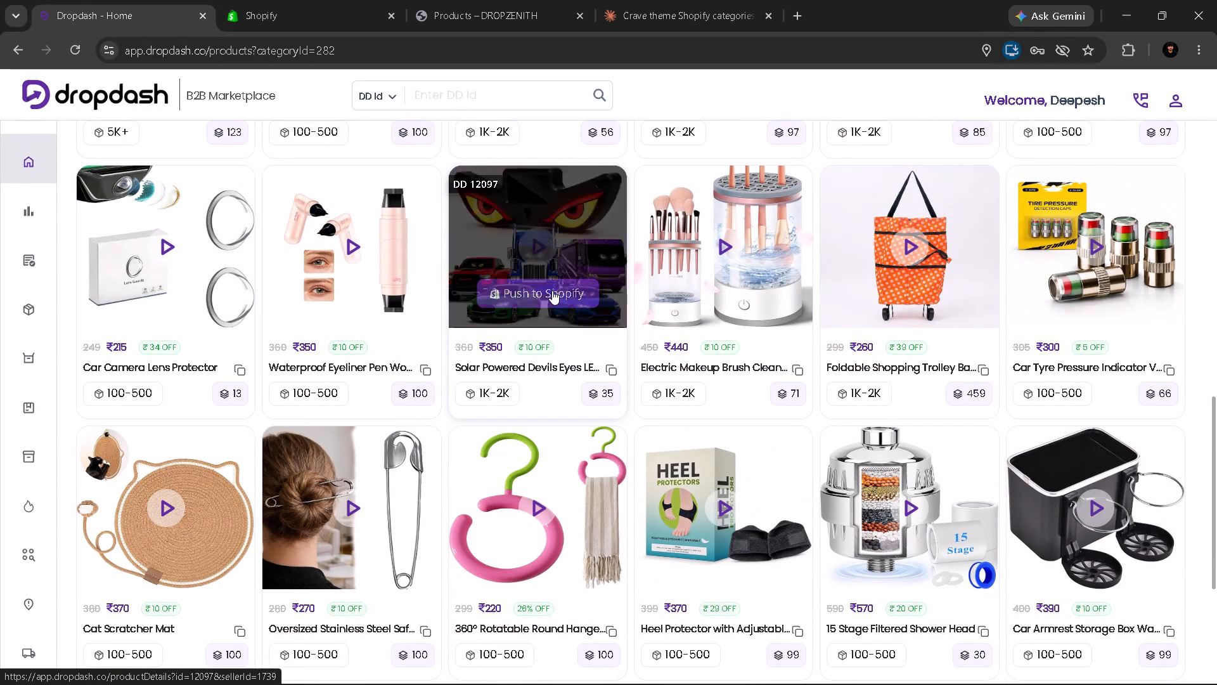
left_click(552, 290)
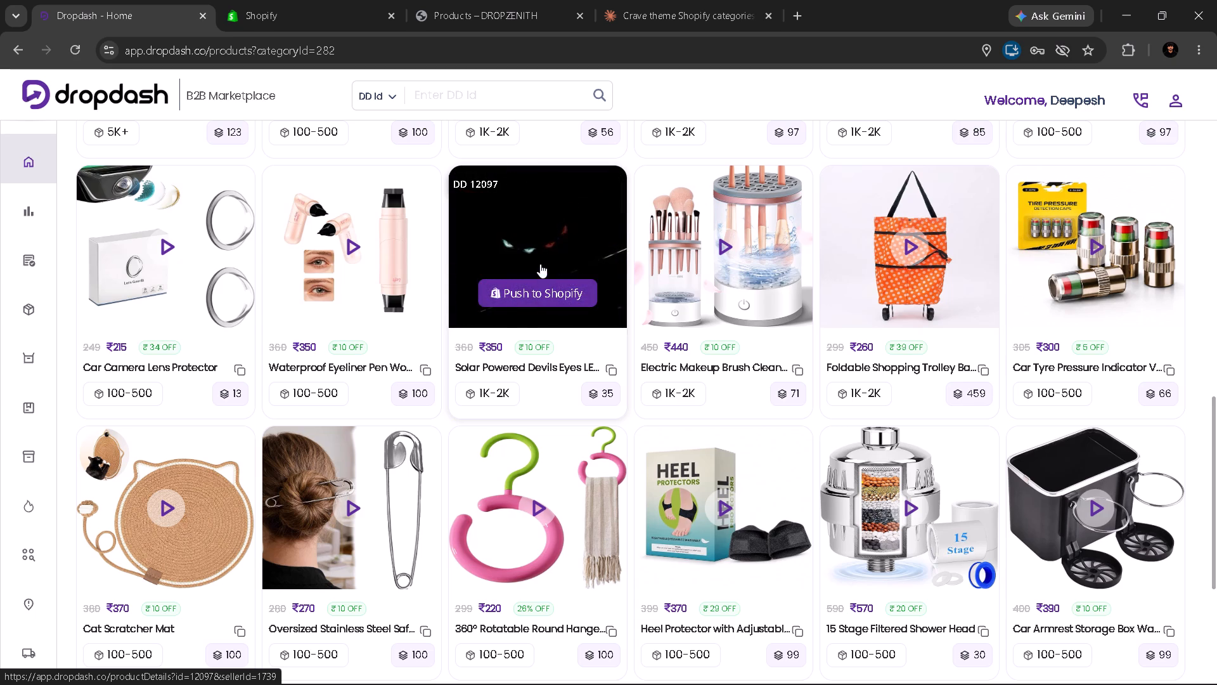
left_click(505, 238)
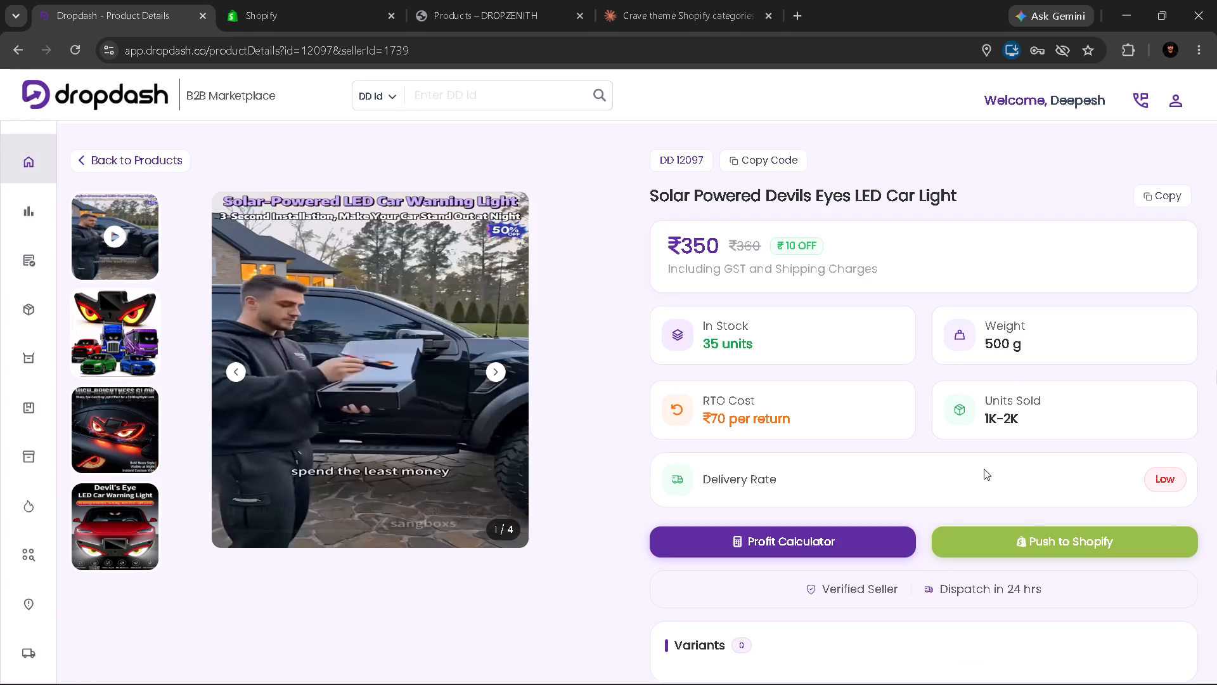
left_click(1029, 523)
left_click(1049, 533)
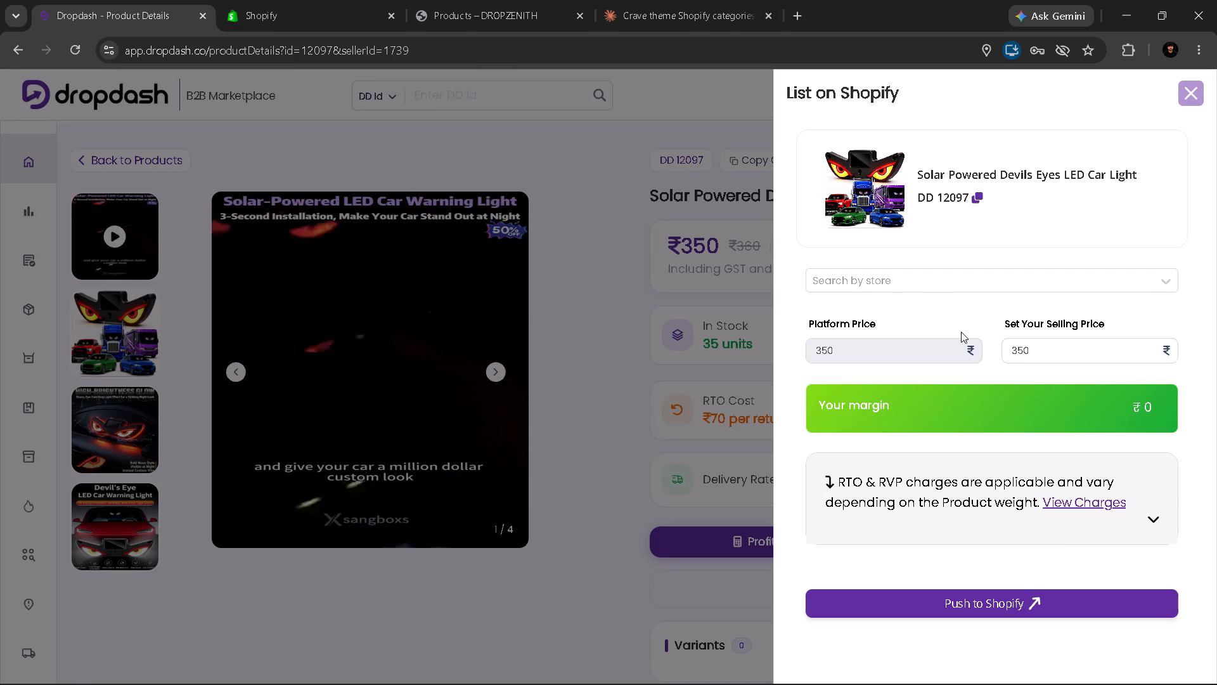
List the Devils Eyes car light on My Store 2 at a selling price of ₹800, push it to Shopify and close the form.
left_click(927, 268)
left_click(939, 289)
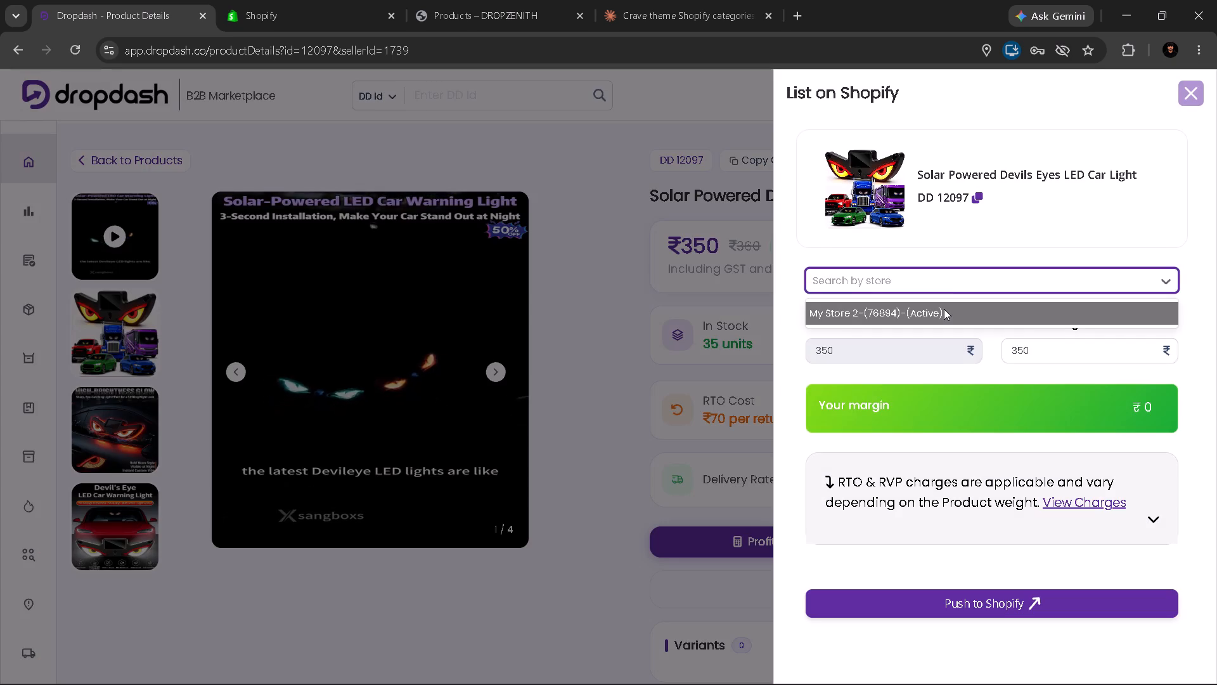
left_click(944, 309)
triple_click(1056, 342)
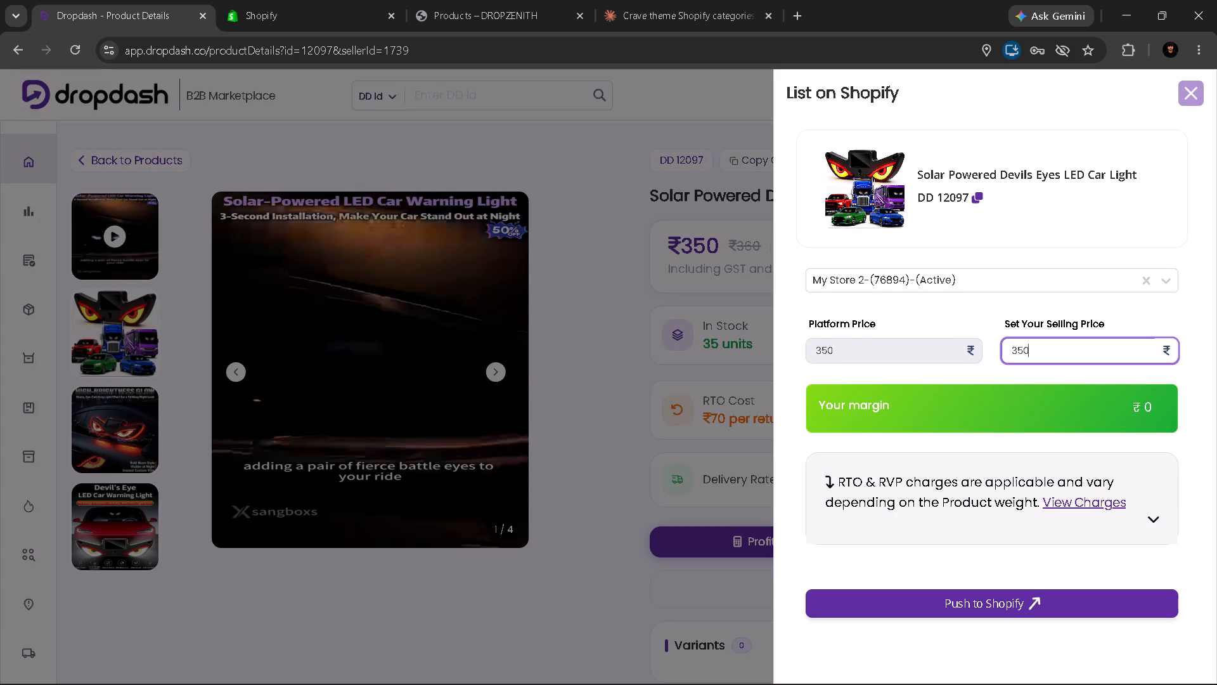
double_click(1056, 342)
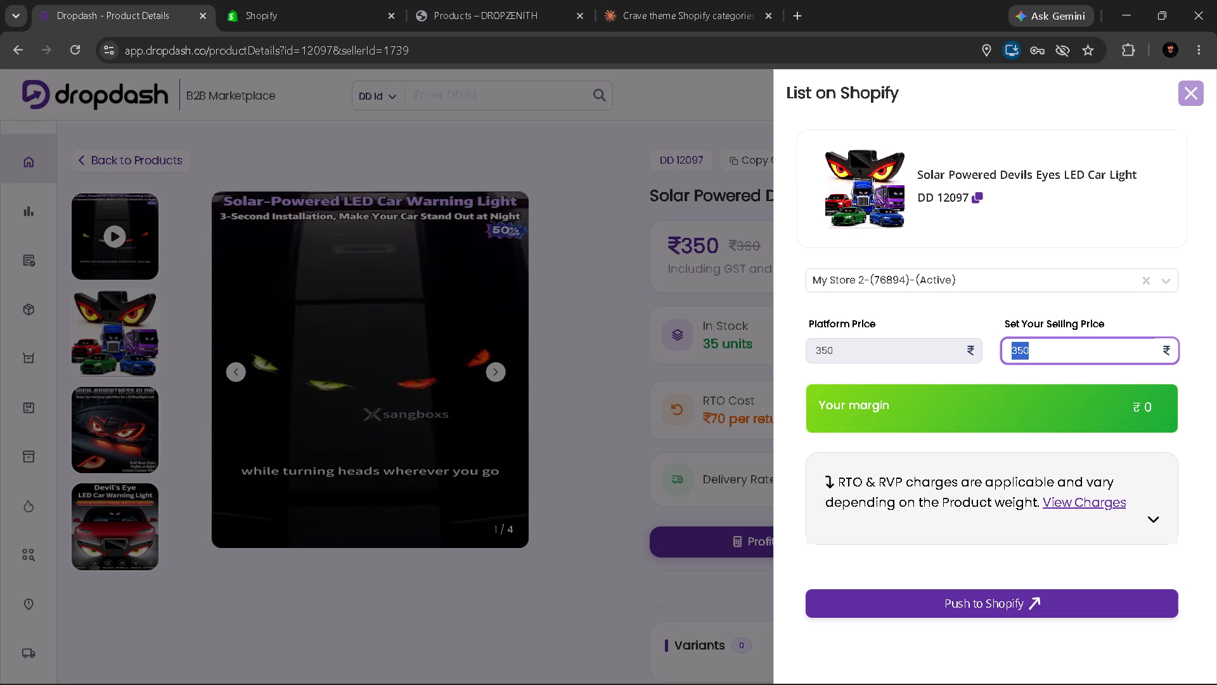
type("1000")
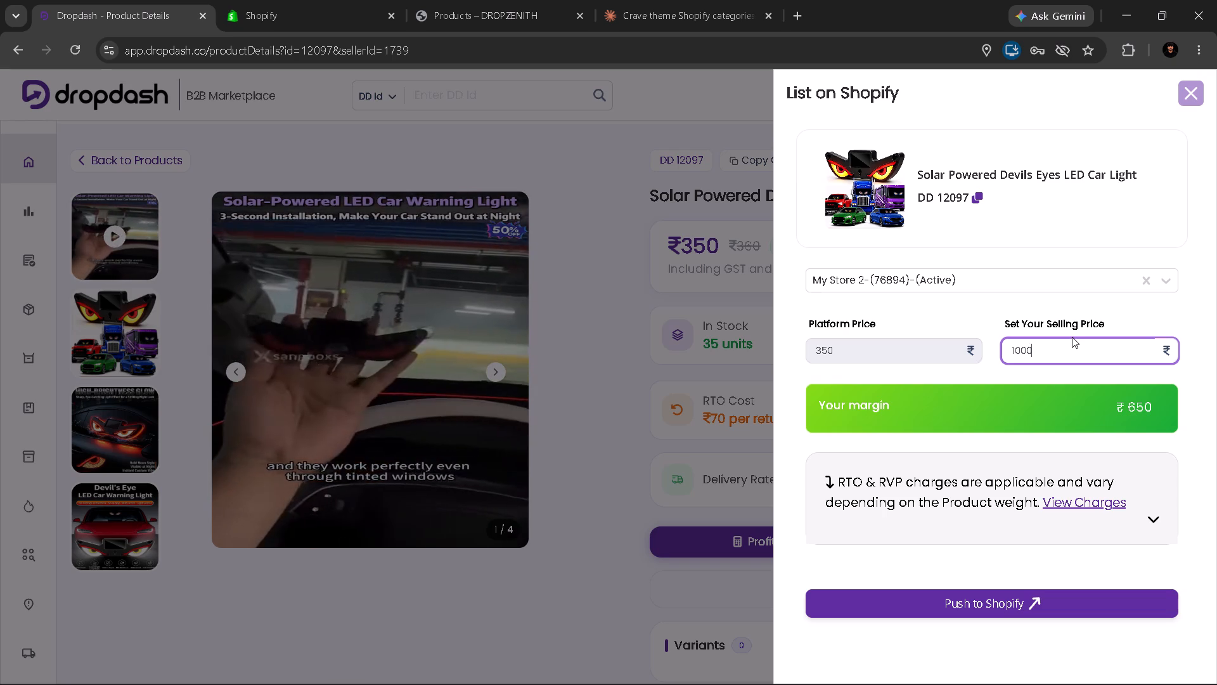
key("BackSpace")
key("BackSpace")
key("BackSpace")
key("BackSpace")
key("BackSpace")
type("800")
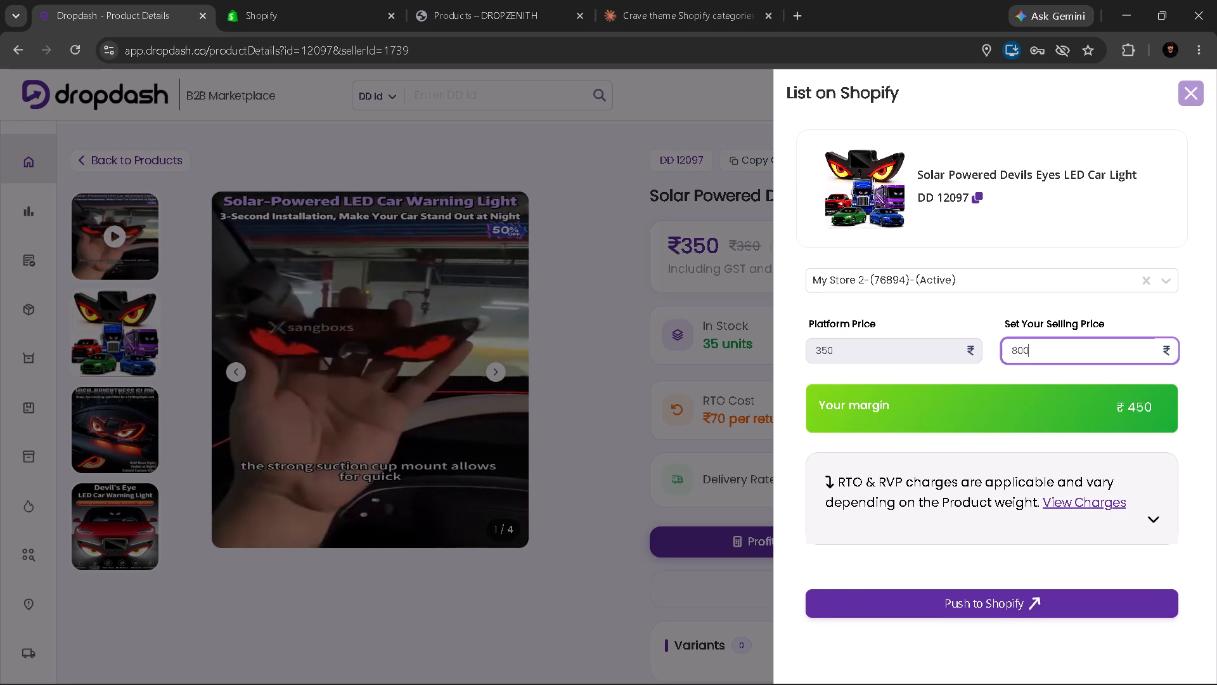
left_click(1065, 598)
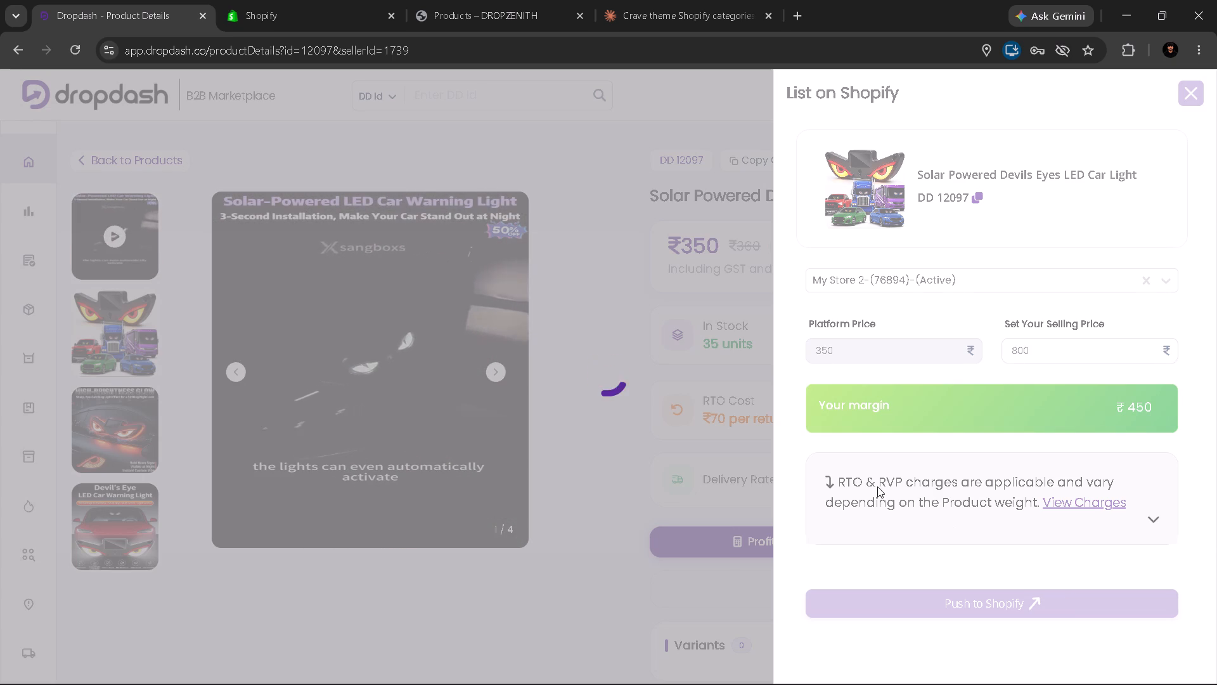
key("Escape")
left_click(627, 475)
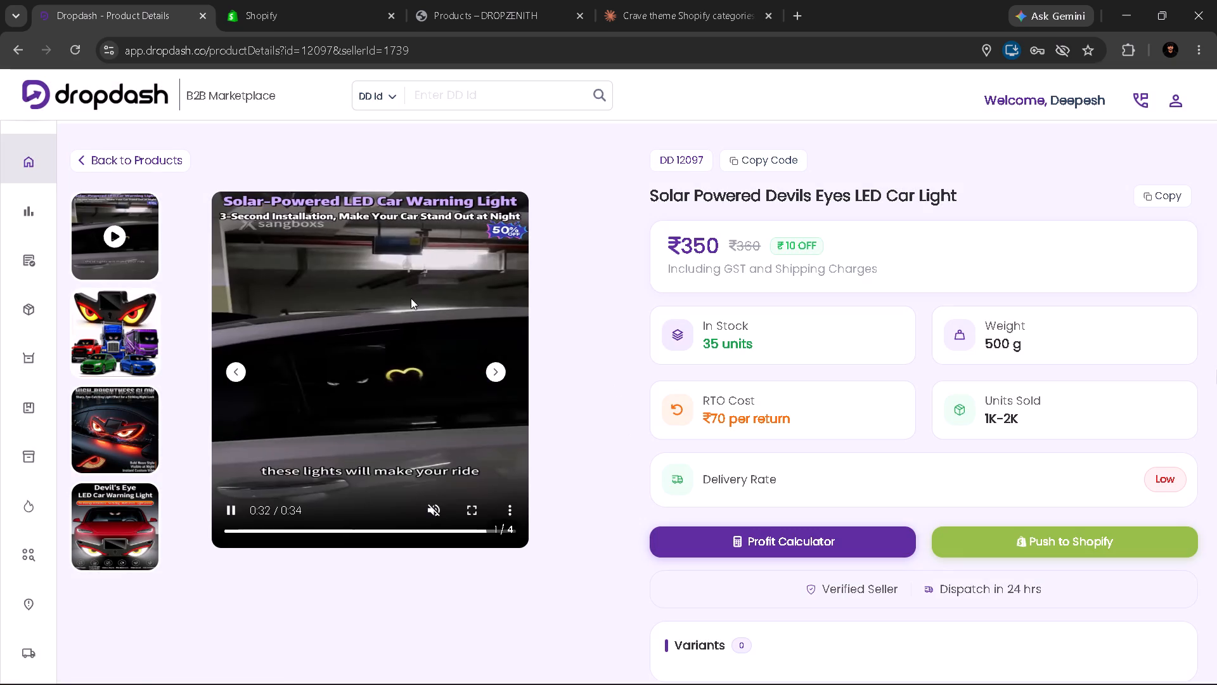
Return to the Dropdash home page and open the full Profitable Products category.
left_click(96, 164)
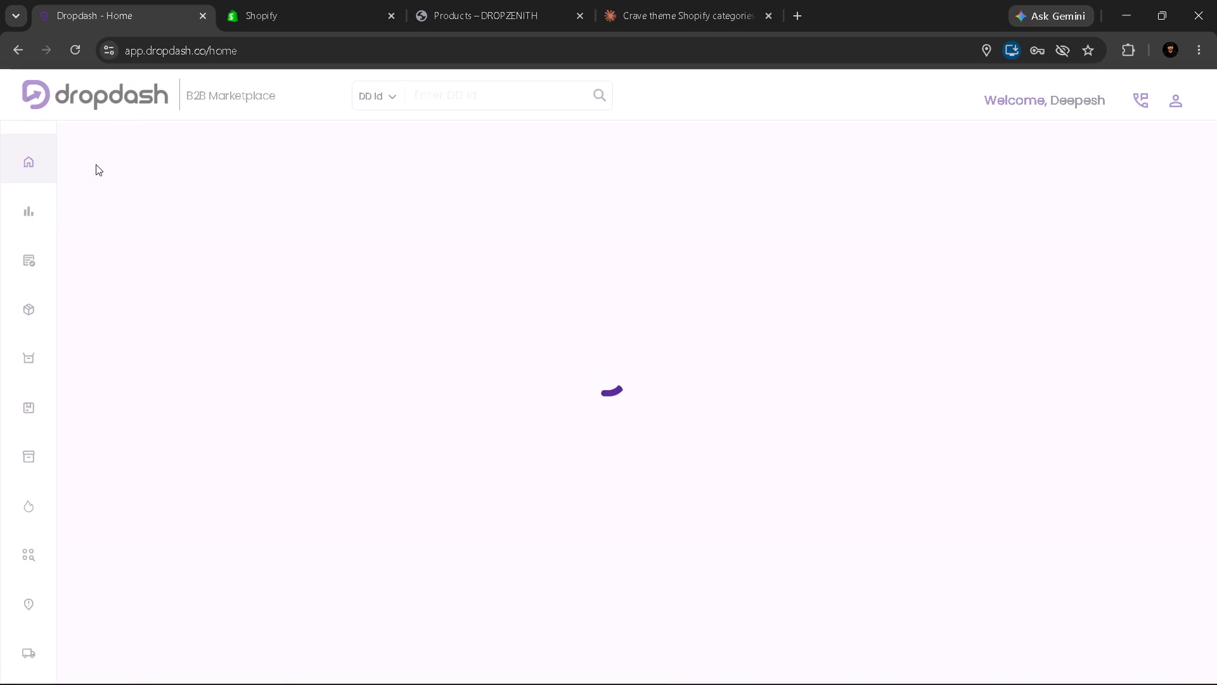
scroll(385, 362, "down", 1)
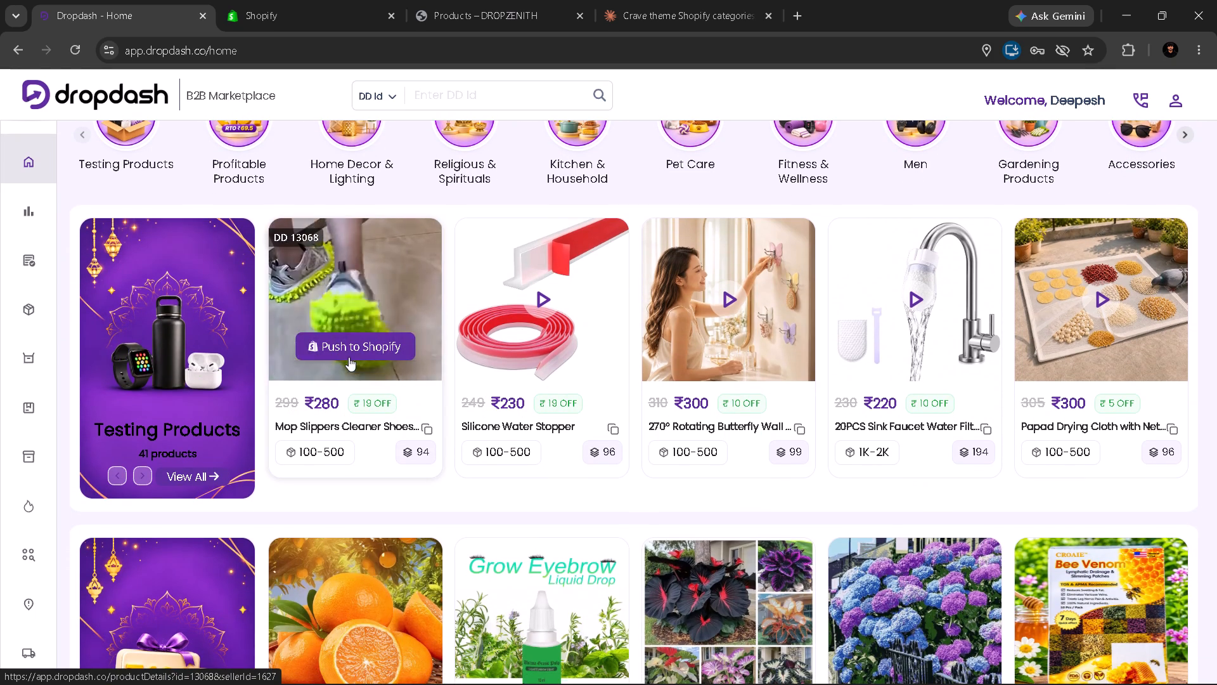
scroll(291, 371, "down", 2)
scroll(240, 325, "down", 2)
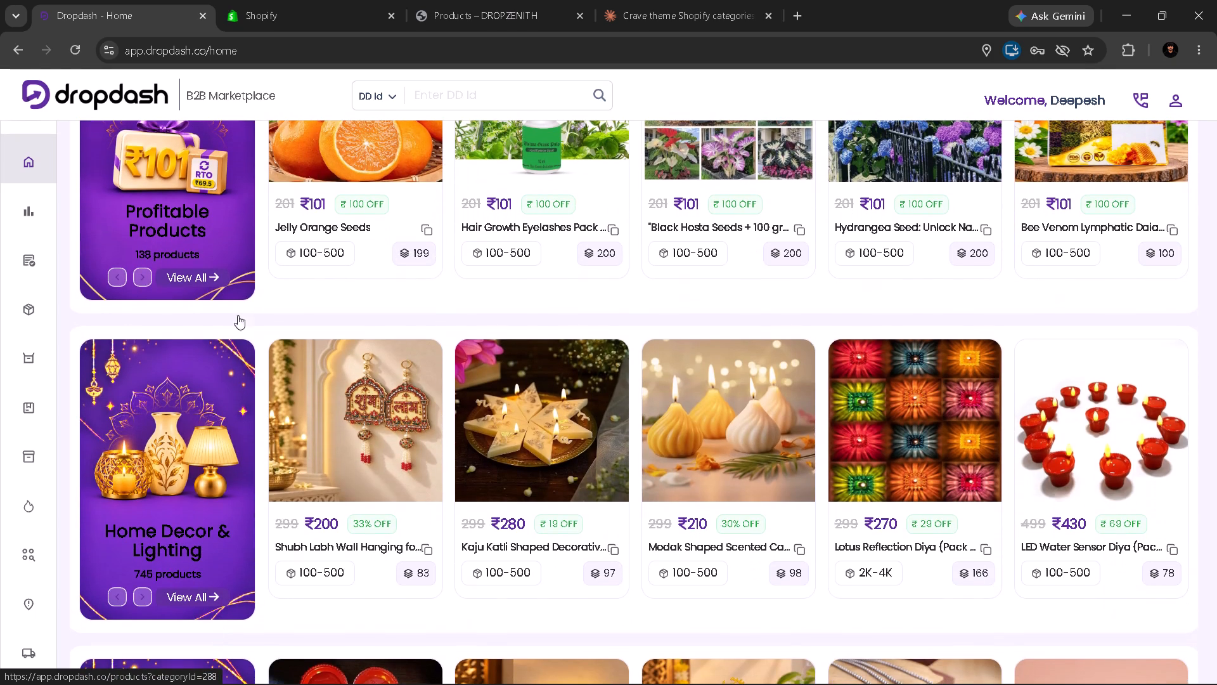
left_click(183, 215)
left_click(193, 271)
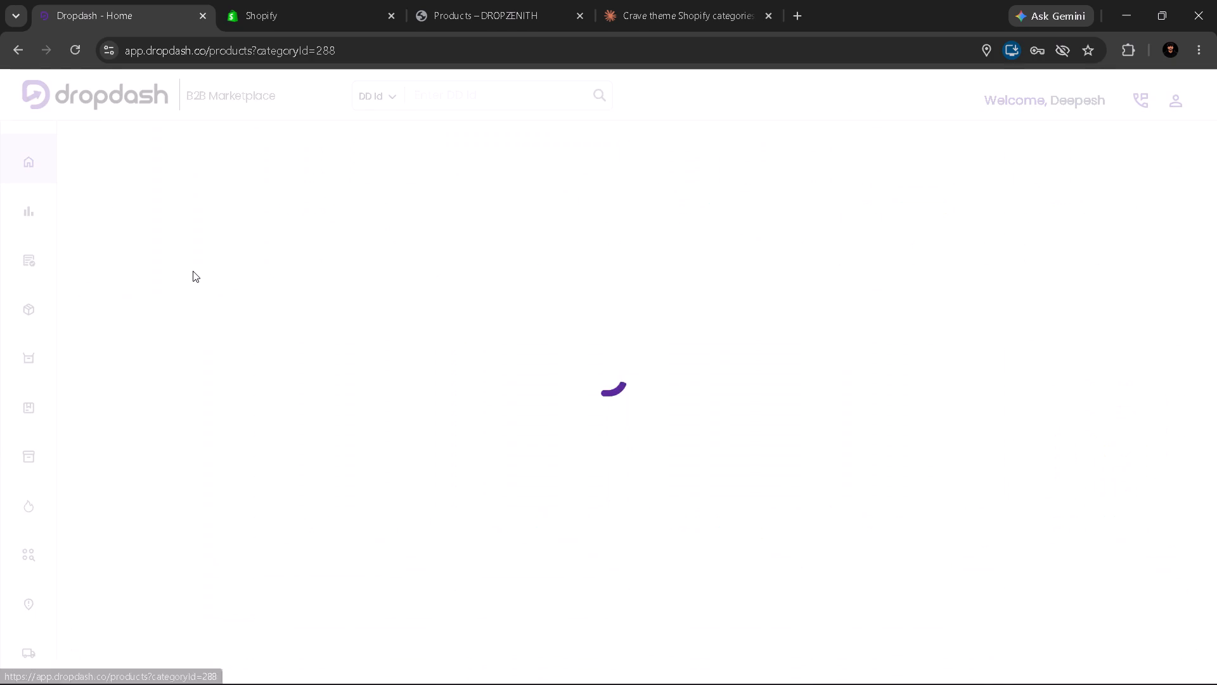
Look through the first Profitable Products items, including relief patches, seeds, shampoos and cleaning supplies, for items to sell.
scroll(505, 388, "down", 2)
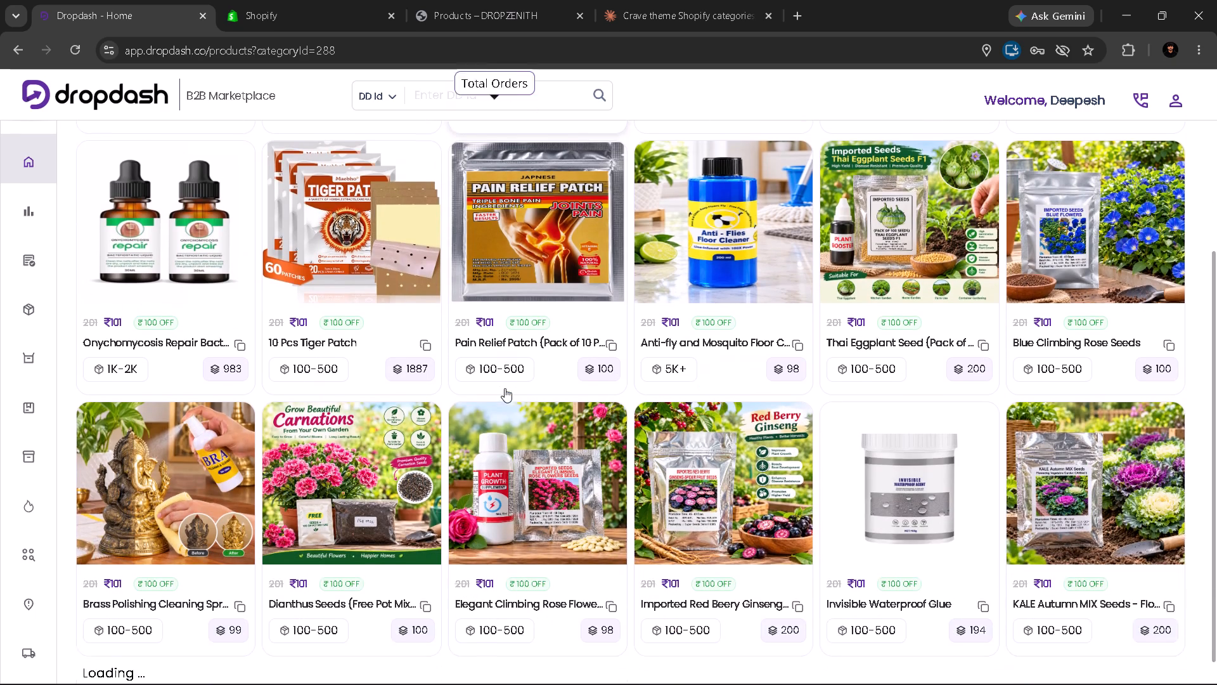
scroll(505, 388, "down", 12)
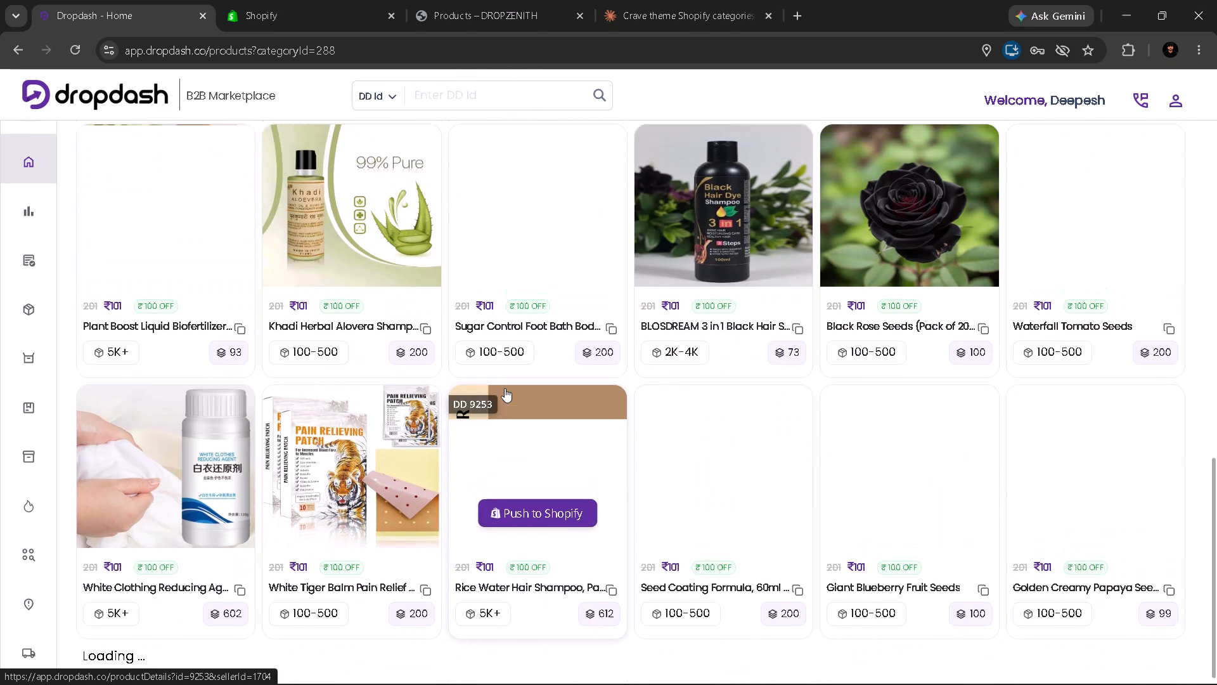
scroll(505, 388, "down", 1)
scroll(505, 388, "up", 1)
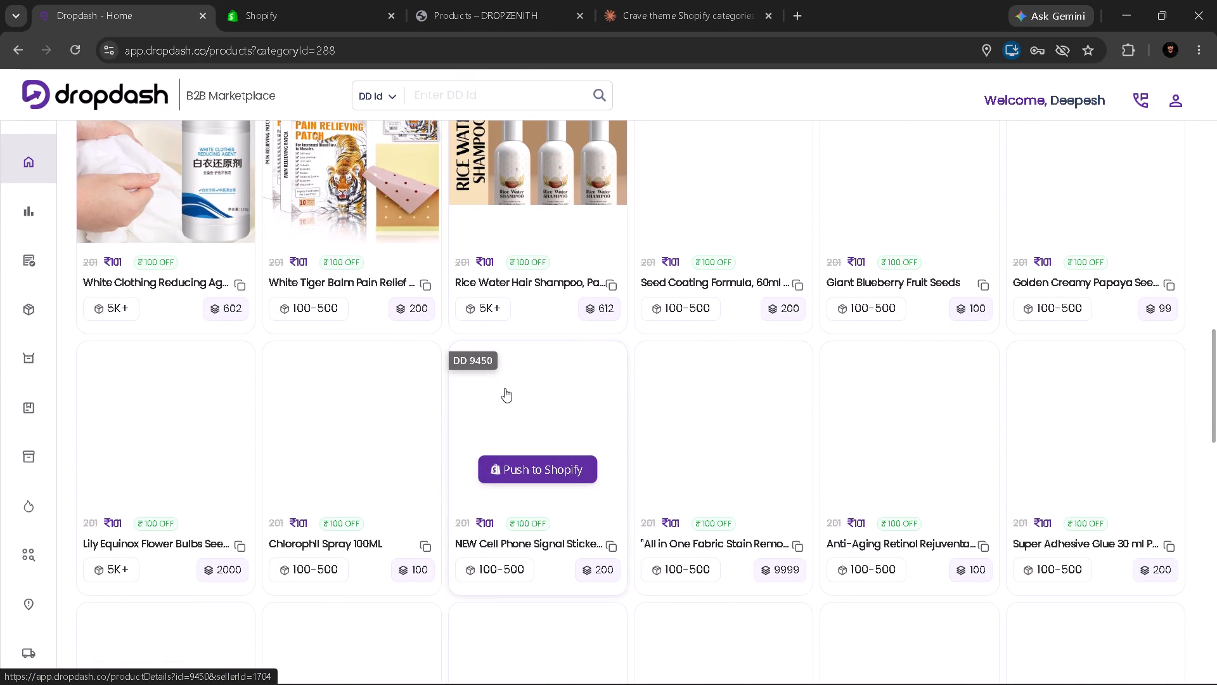
scroll(505, 388, "up", 1)
scroll(505, 376, "down", 4)
scroll(495, 276, "down", 1)
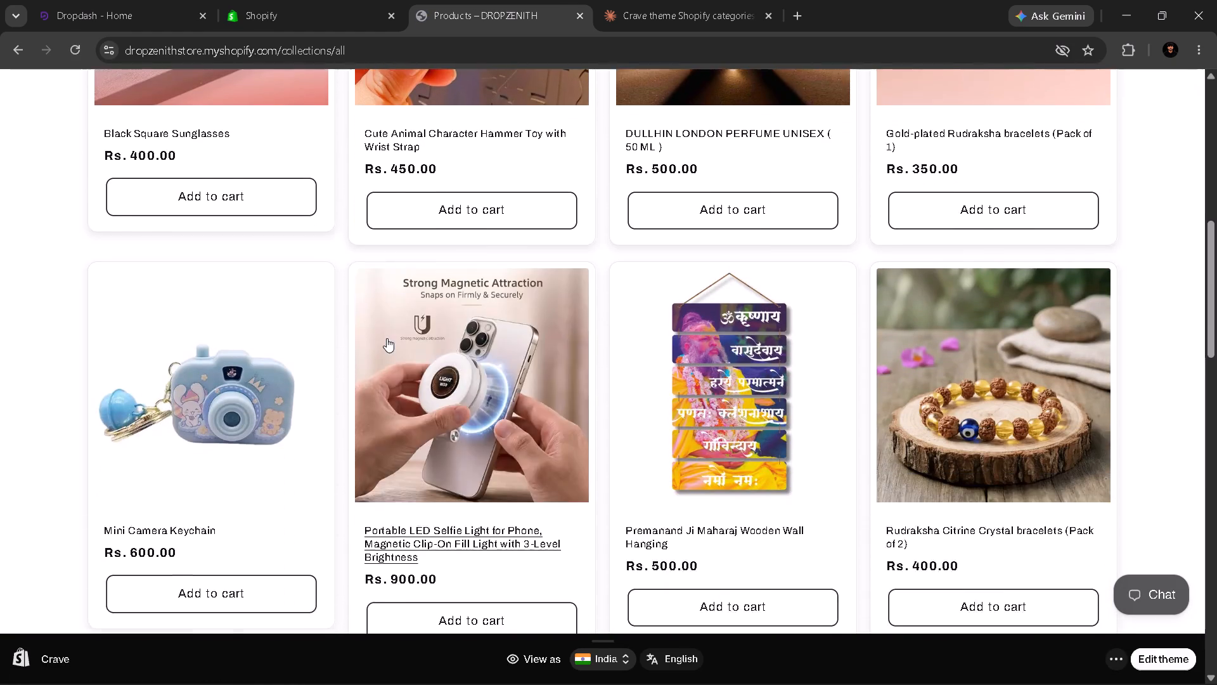
scroll(387, 338, "down", 2)
scroll(42, 441, "down", 1)
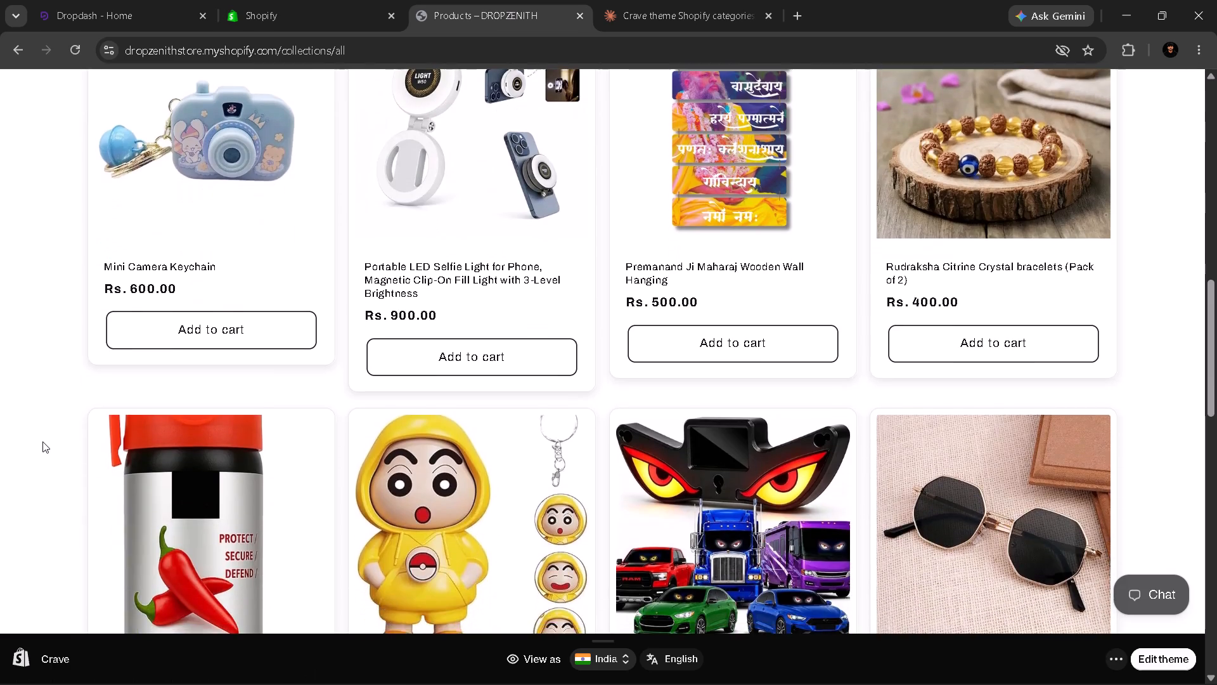
scroll(42, 441, "down", 2)
scroll(42, 441, "up", 3)
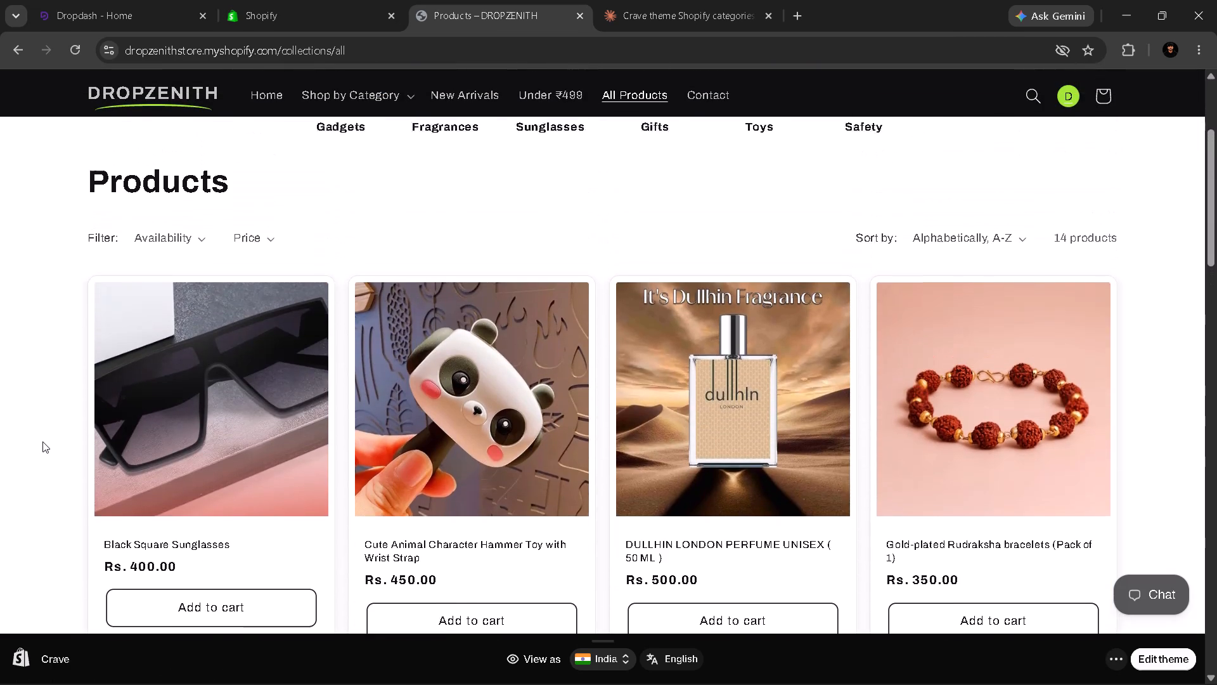
scroll(42, 441, "up", 1)
Switch back to Dropdash and look further through the Profitable Products category, including seeds, repellents and cleaning sprays, for items to sell.
left_click(224, 0)
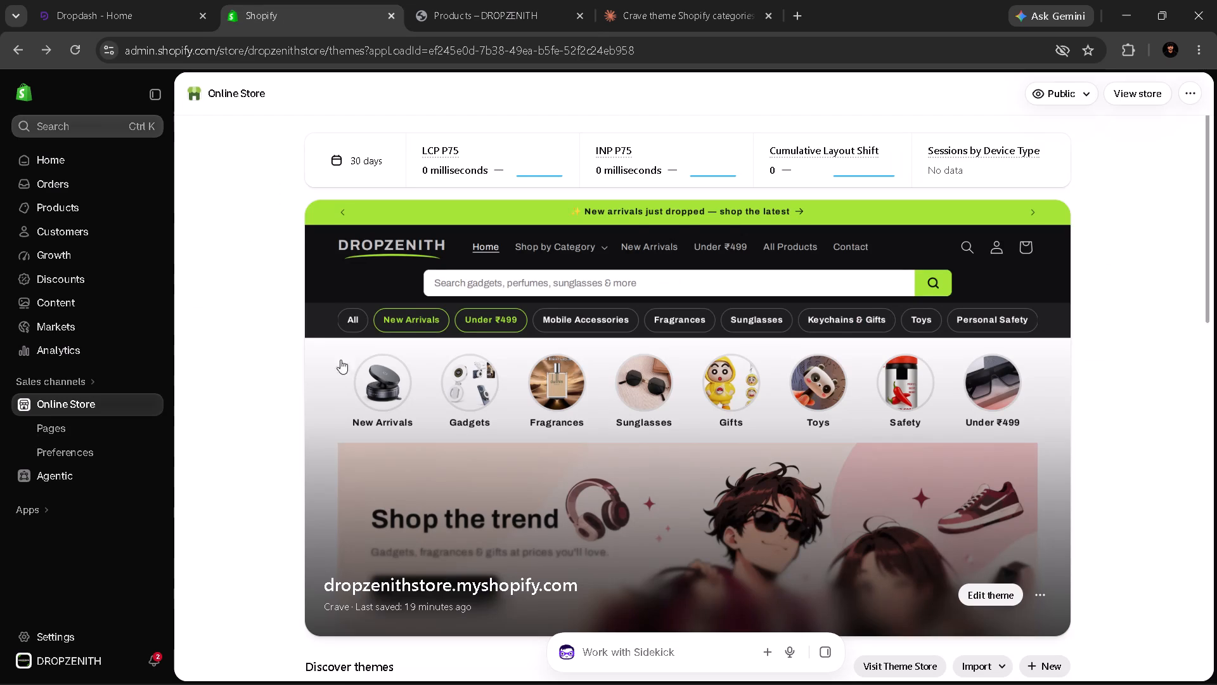
left_click(100, 0)
scroll(304, 456, "up", 2)
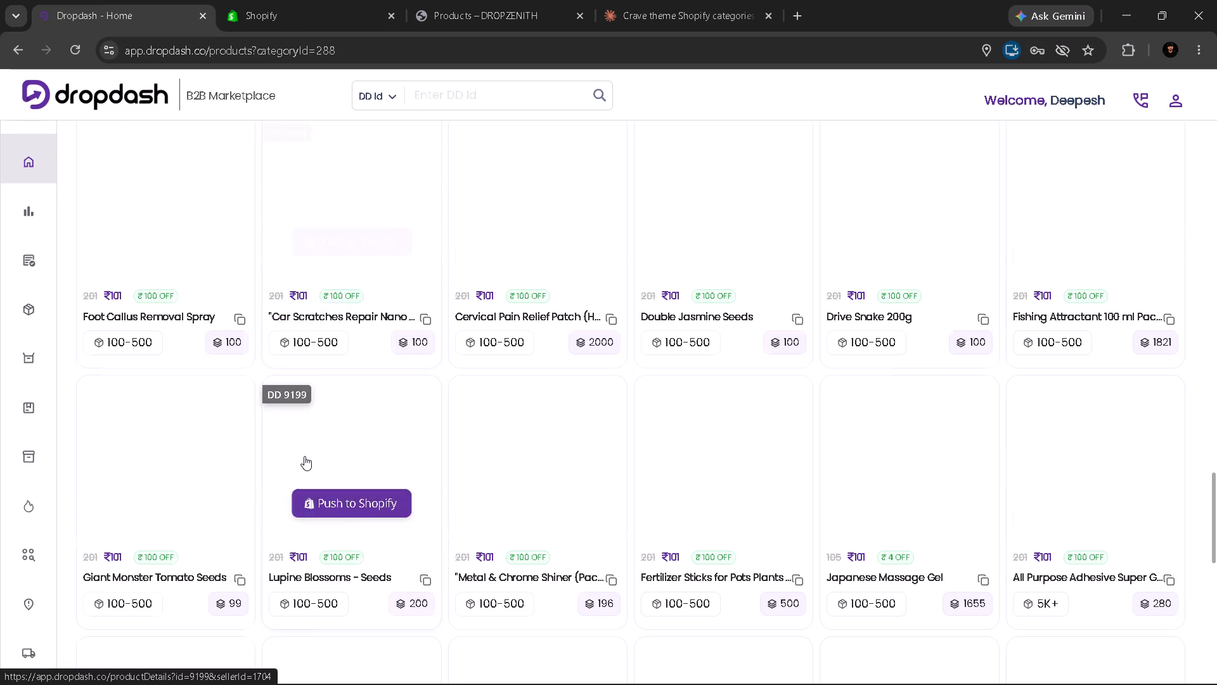
scroll(304, 456, "down", 11)
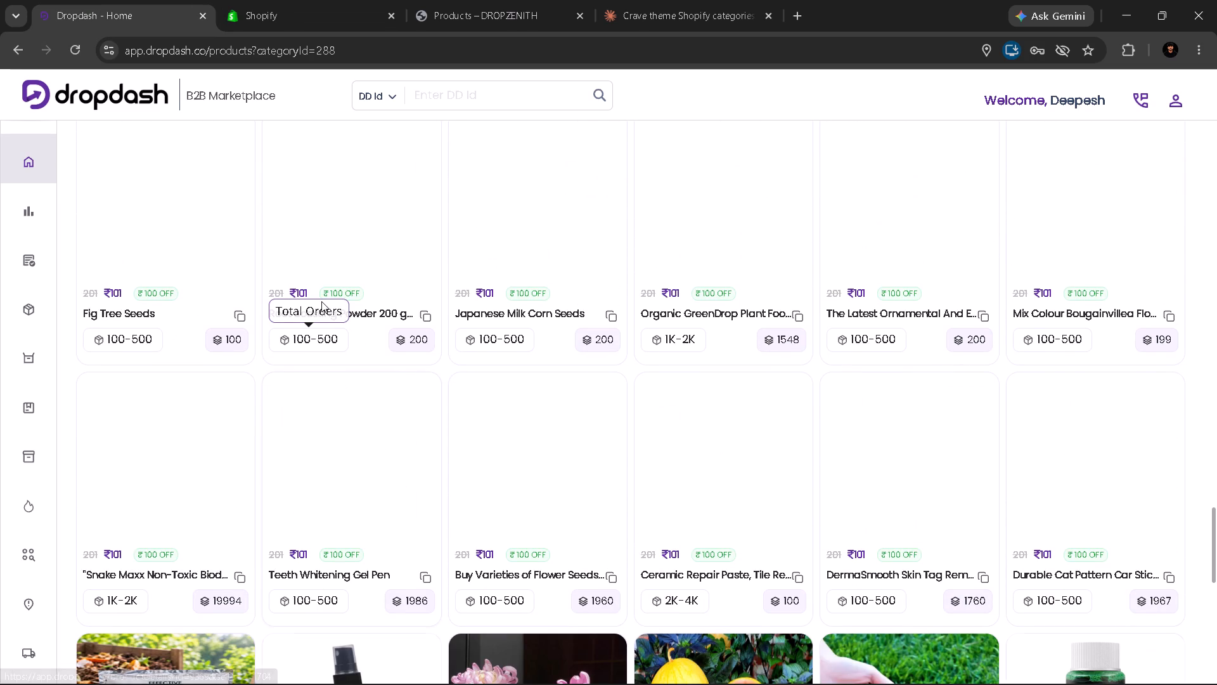
scroll(321, 301, "up", 8)
scroll(352, 490, "down", 4)
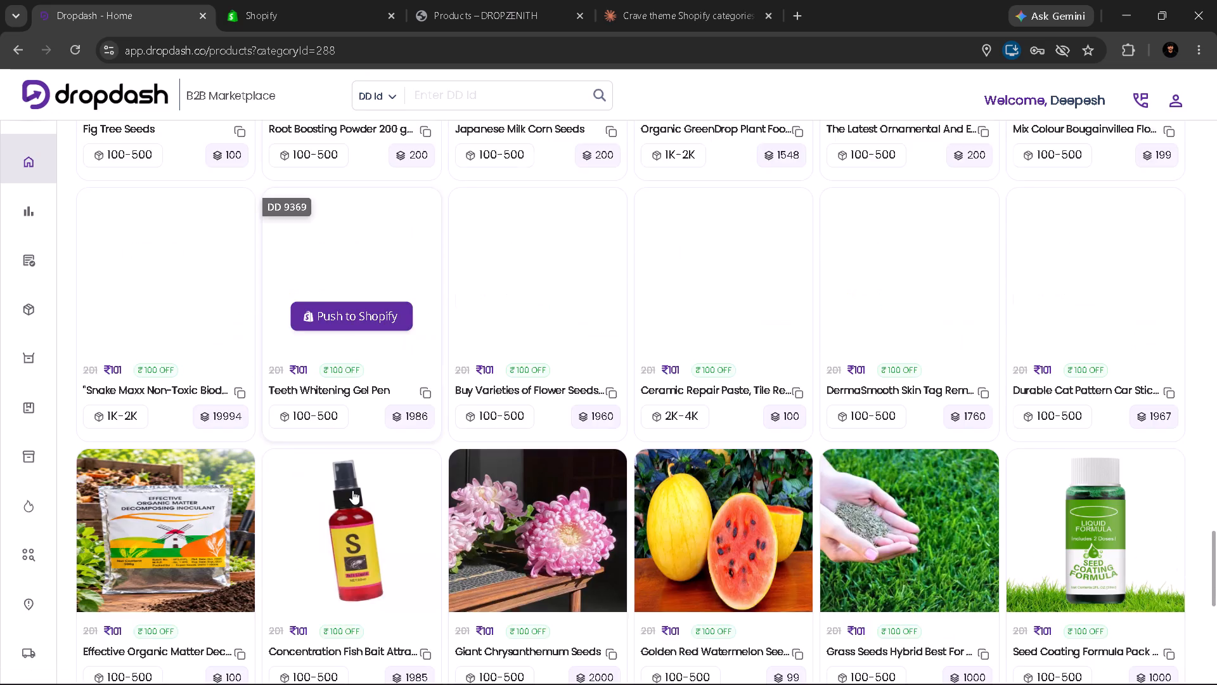
scroll(352, 490, "down", 2)
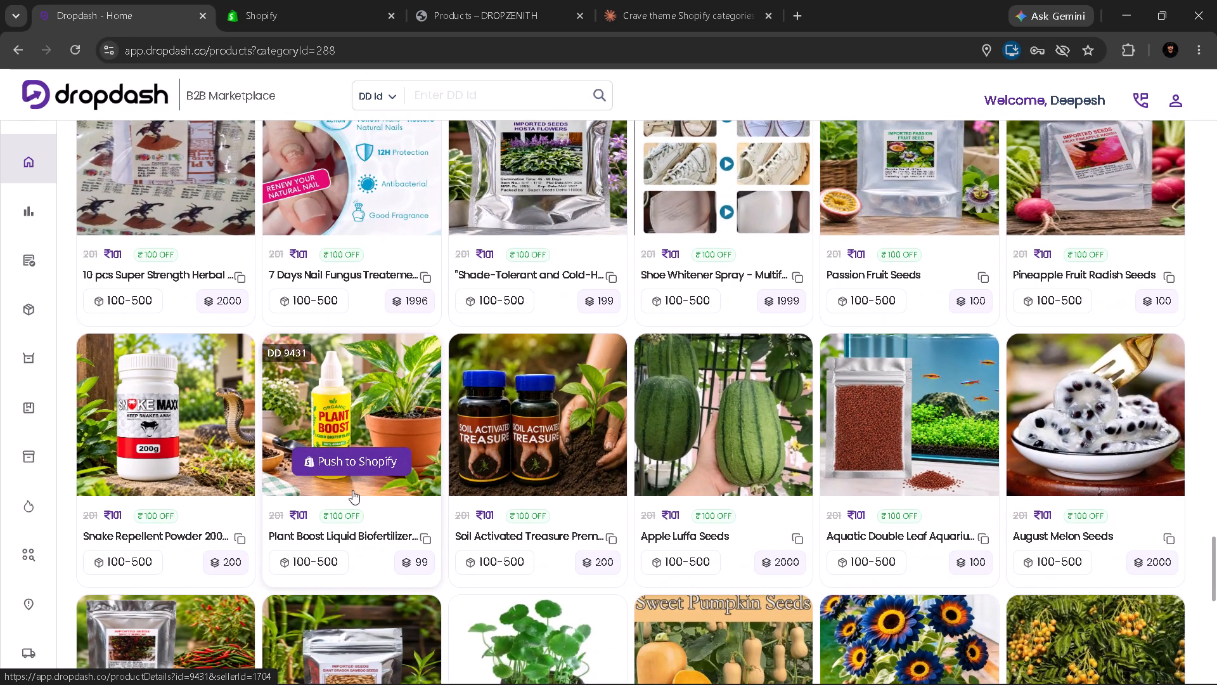
scroll(352, 490, "down", 4)
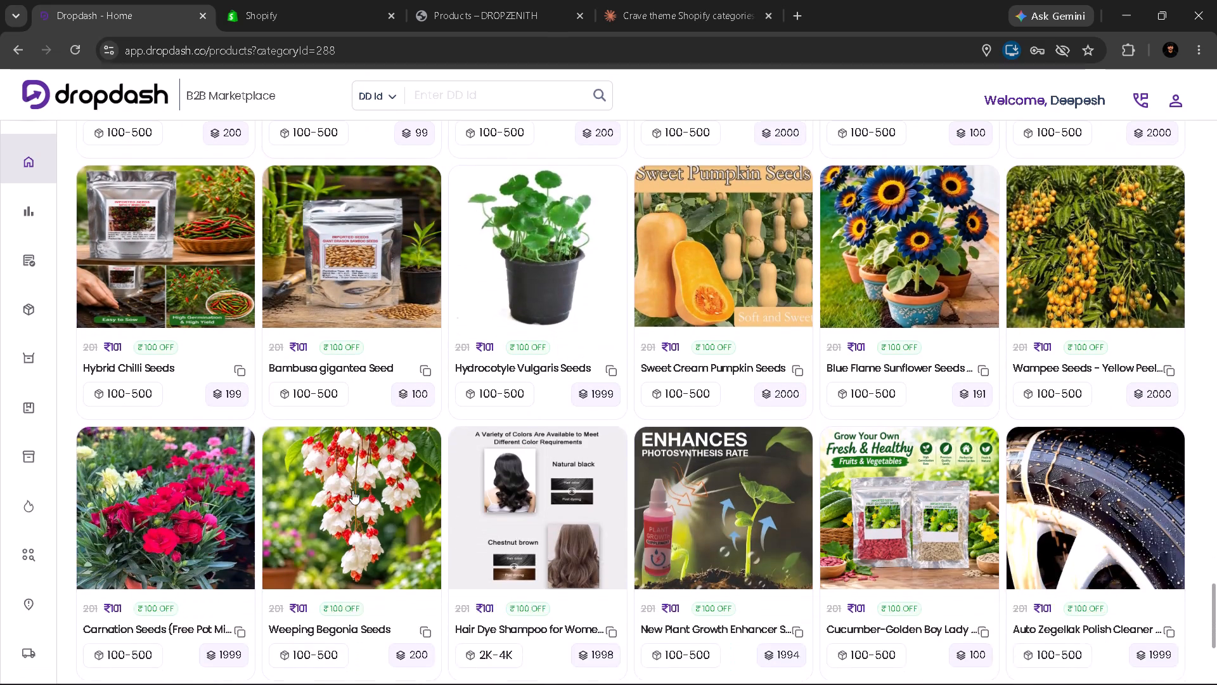
scroll(352, 490, "down", 2)
scroll(352, 490, "up", 2)
scroll(273, 256, "up", 11)
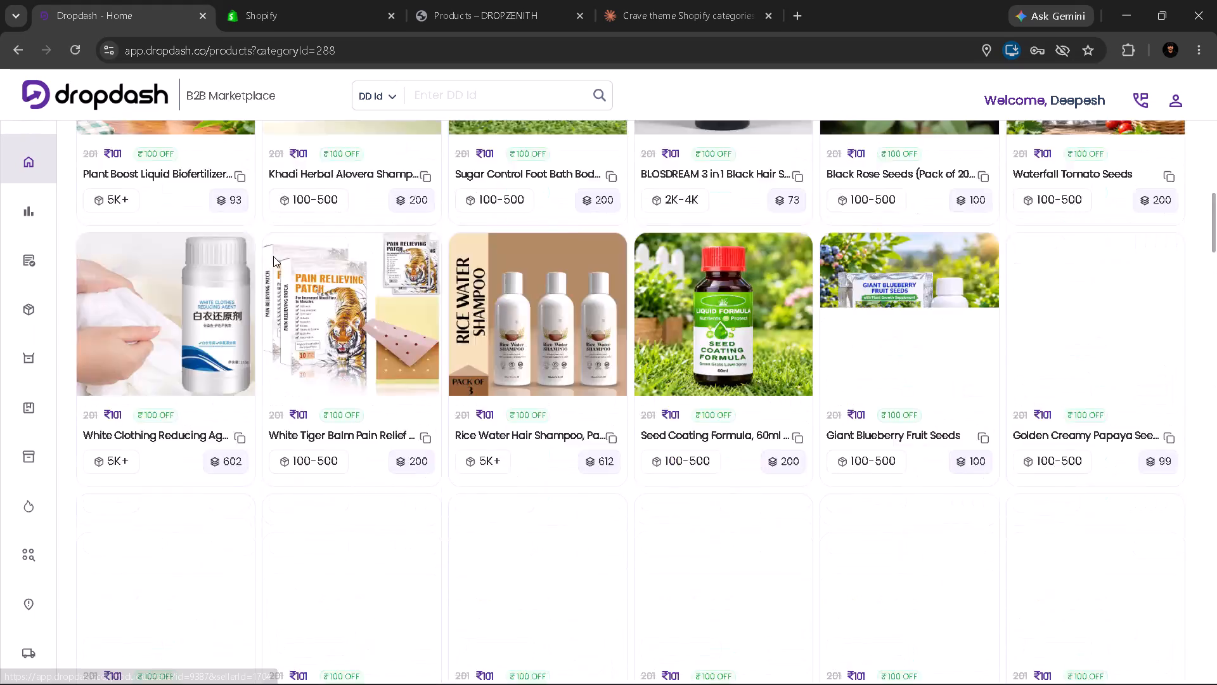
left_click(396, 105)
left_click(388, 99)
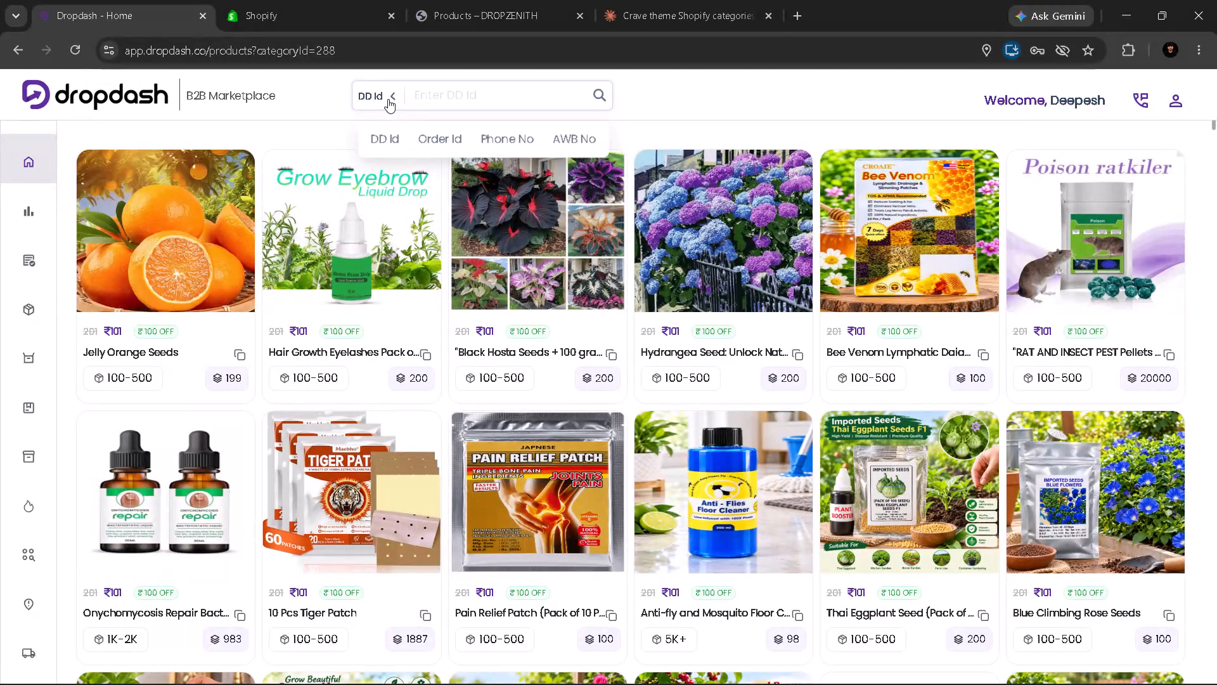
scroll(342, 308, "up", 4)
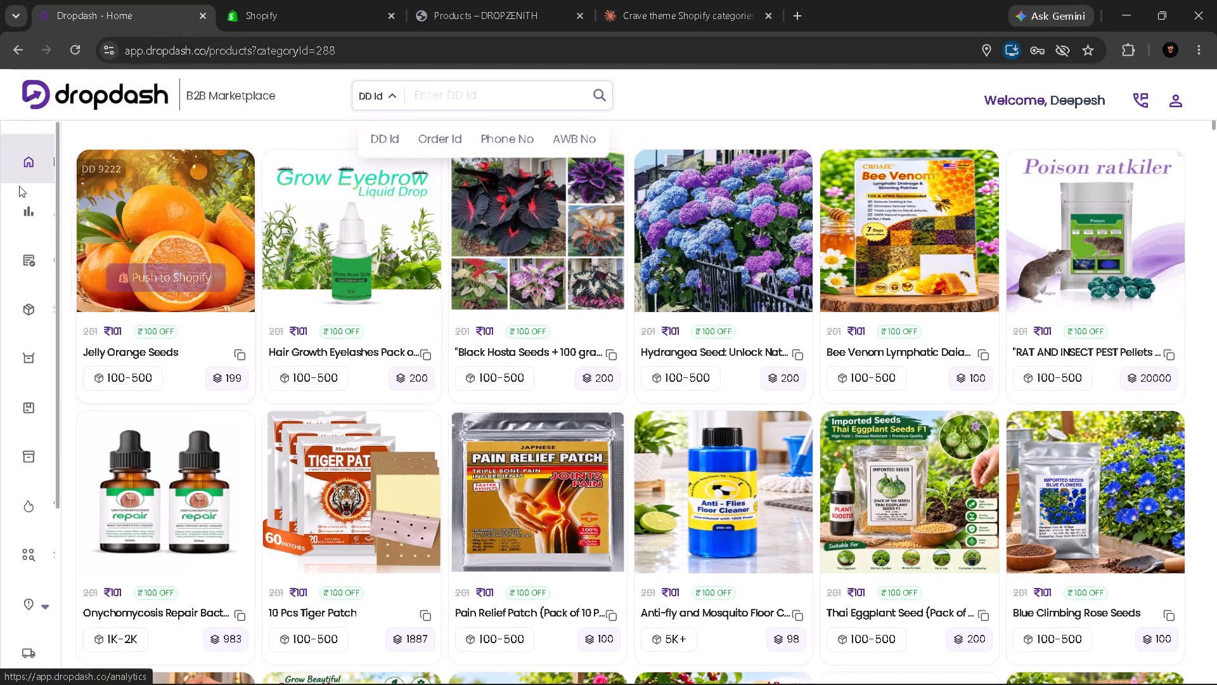
Leave the product category and view Dropdash's Analytics, Orders, Shipment, External Orders and External Shipment pages.
left_click(35, 167)
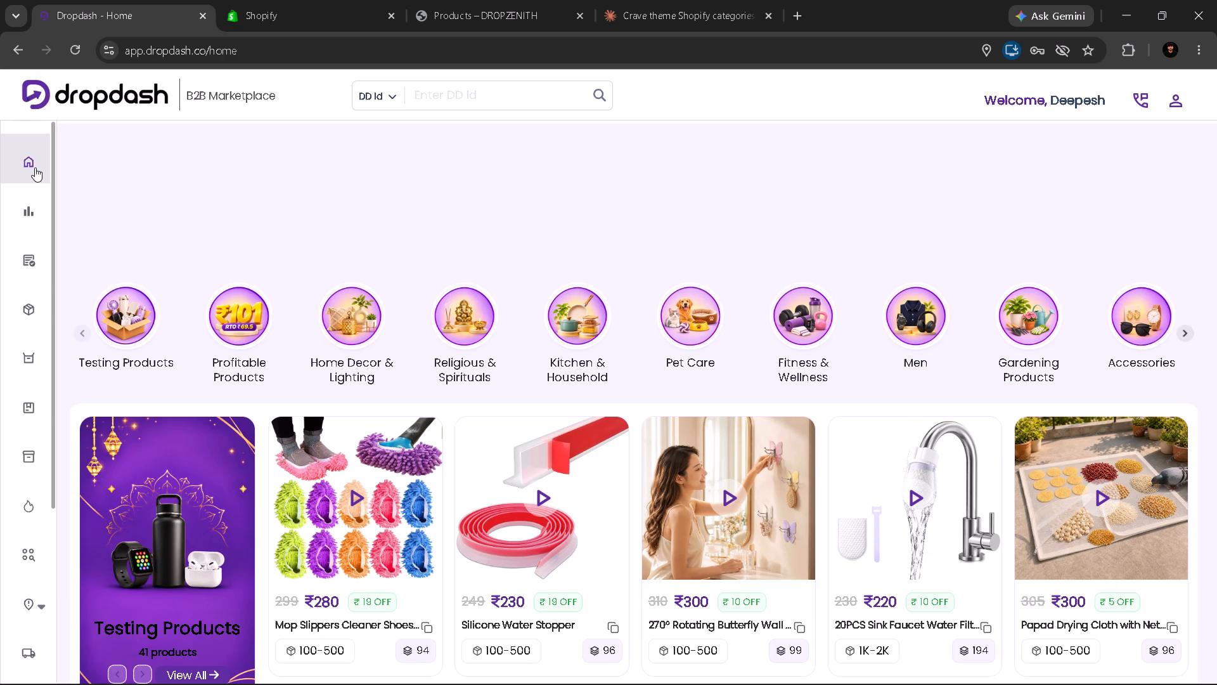
left_click(82, 200)
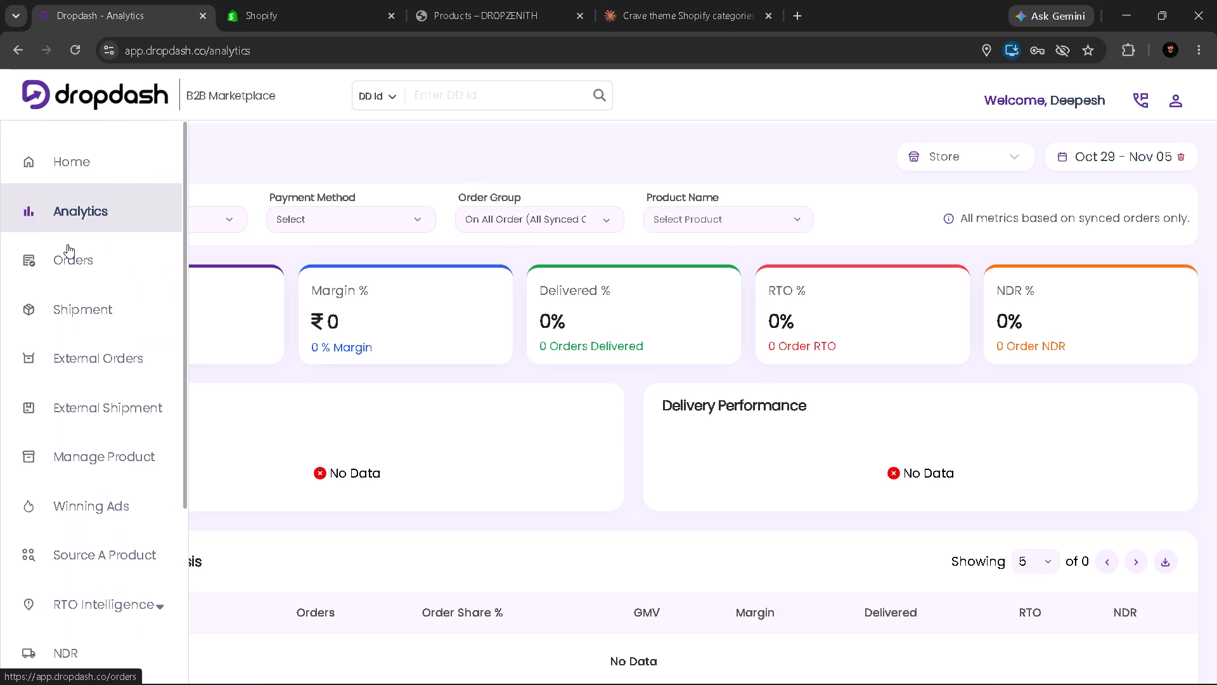
left_click(65, 264)
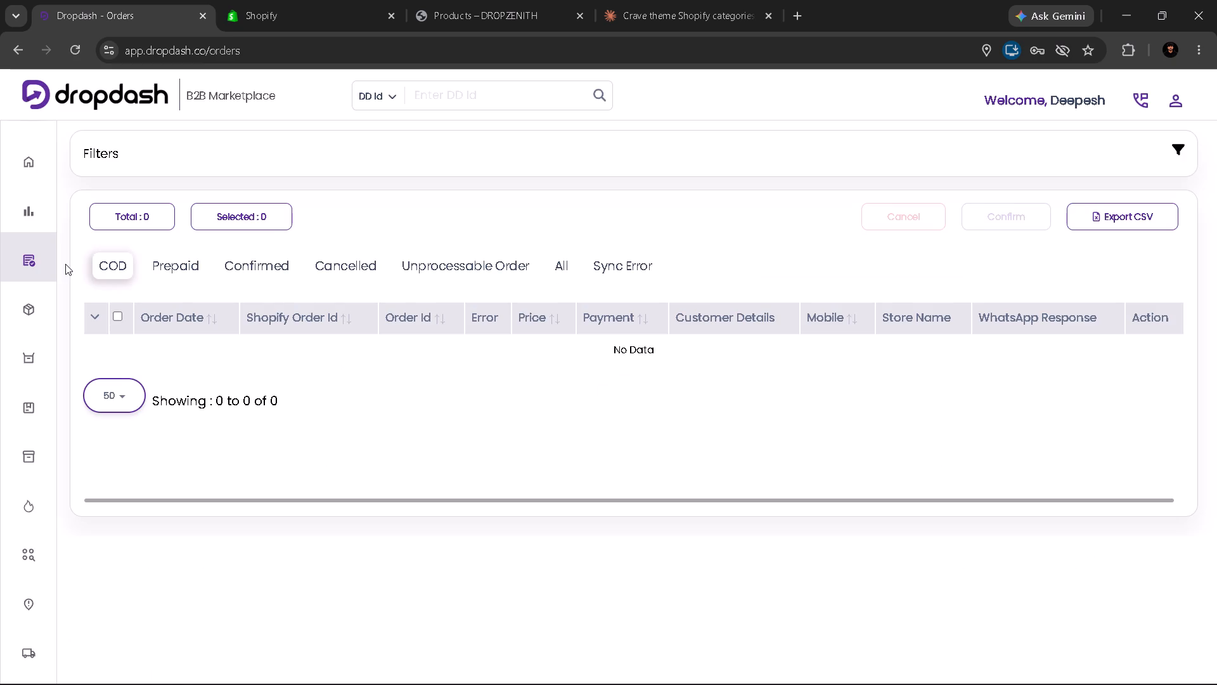
left_click(29, 322)
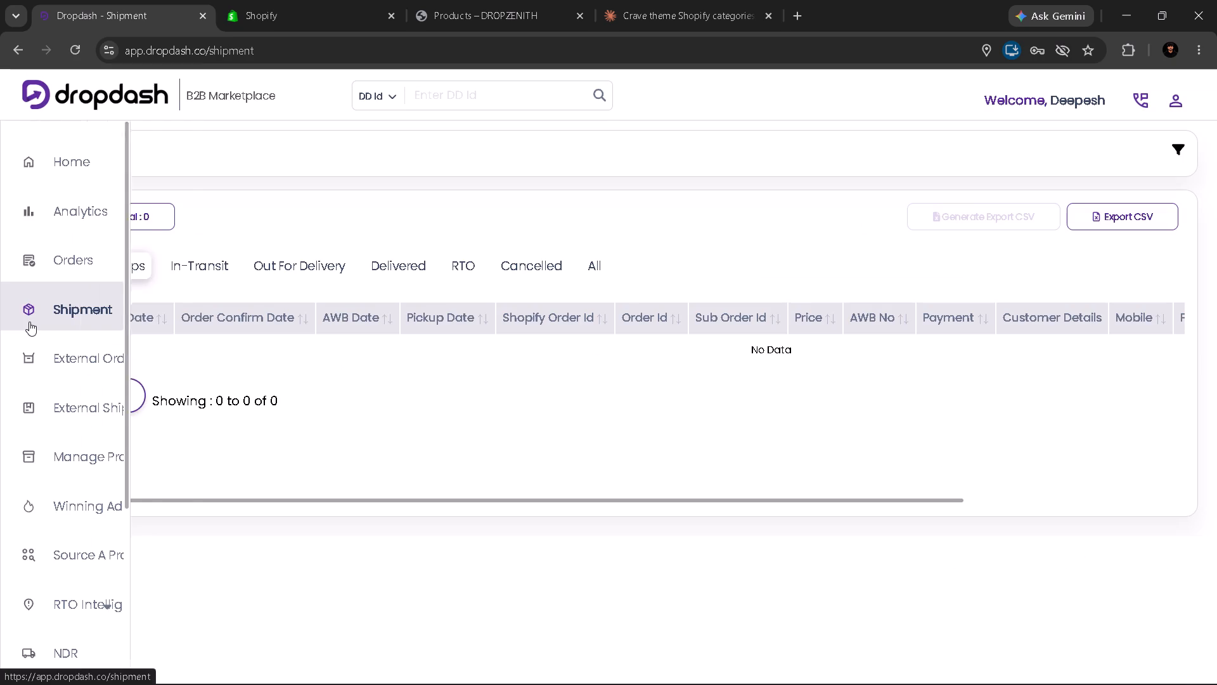
left_click(49, 341)
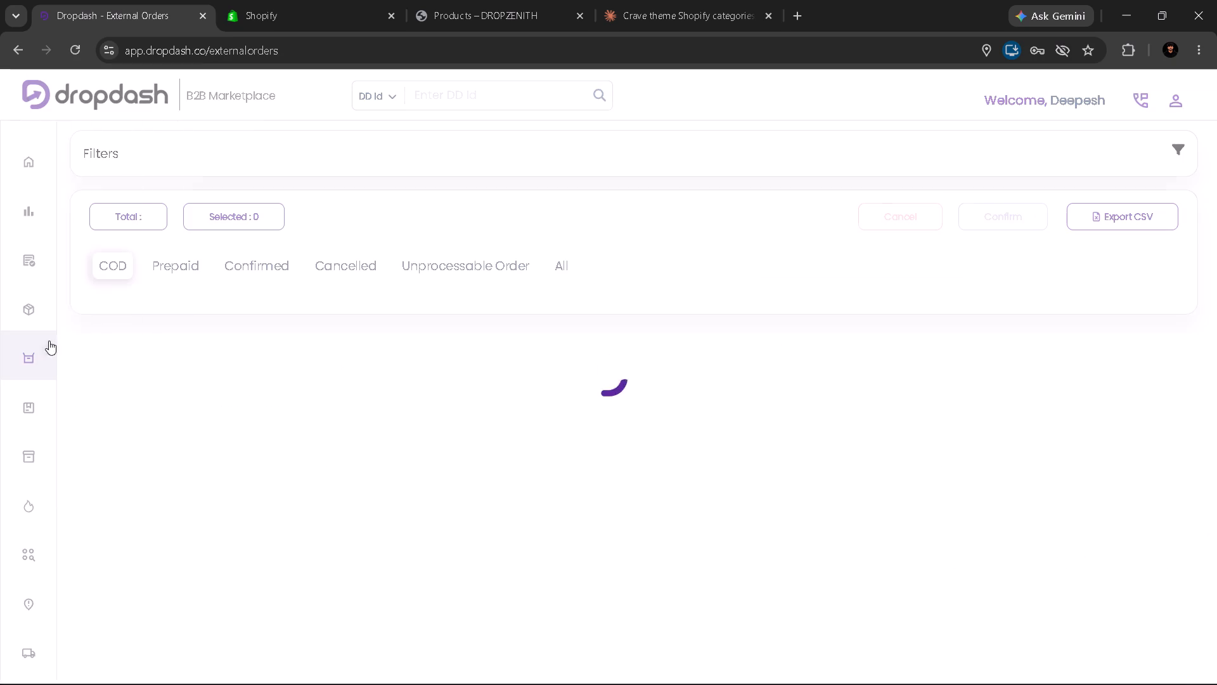
left_click(67, 409)
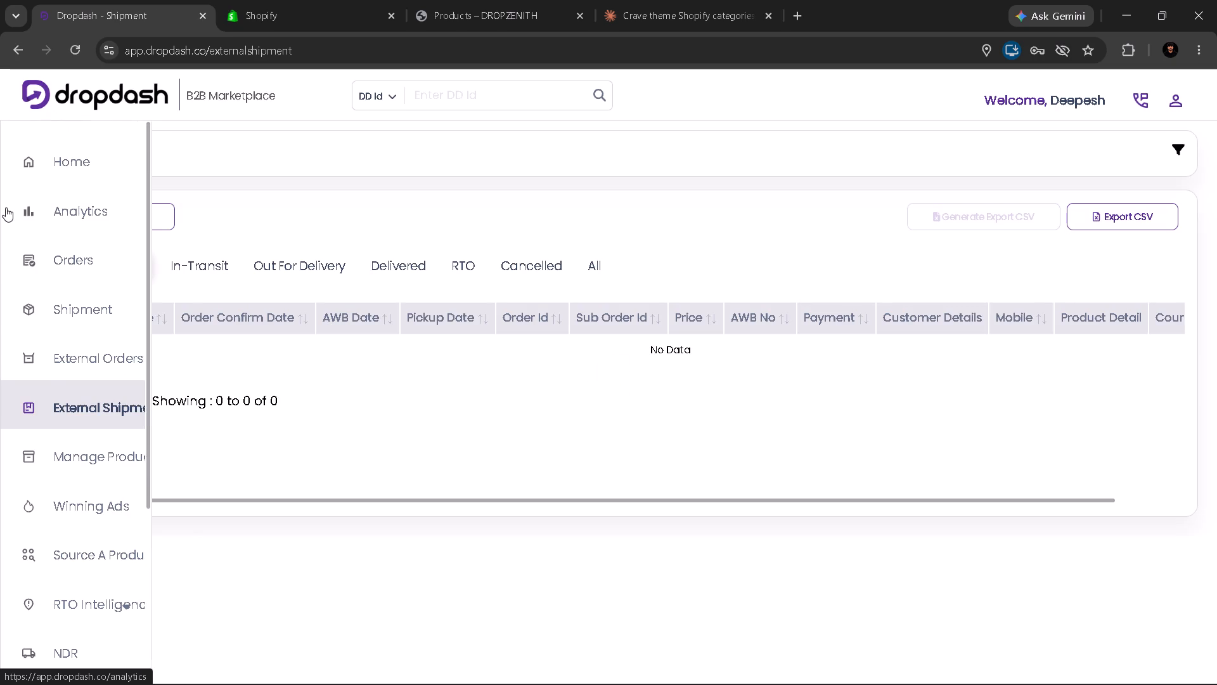
Return to the Dropdash home page and open the Accessories category.
left_click(58, 147)
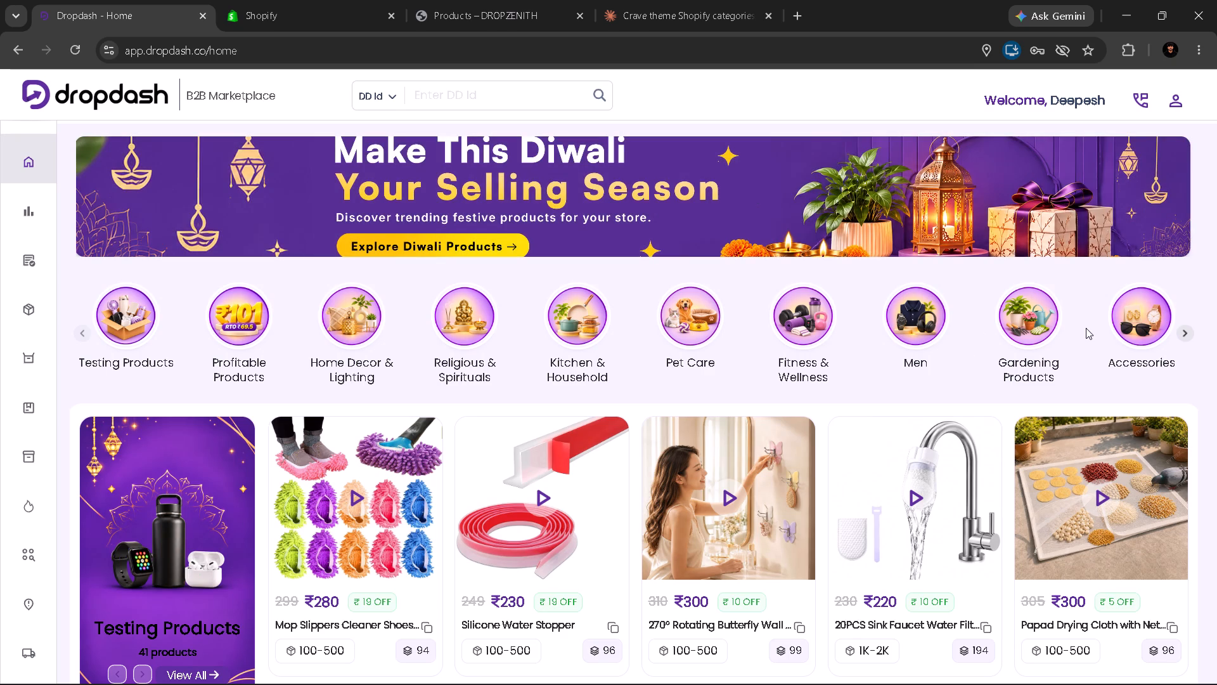
left_click(1159, 325)
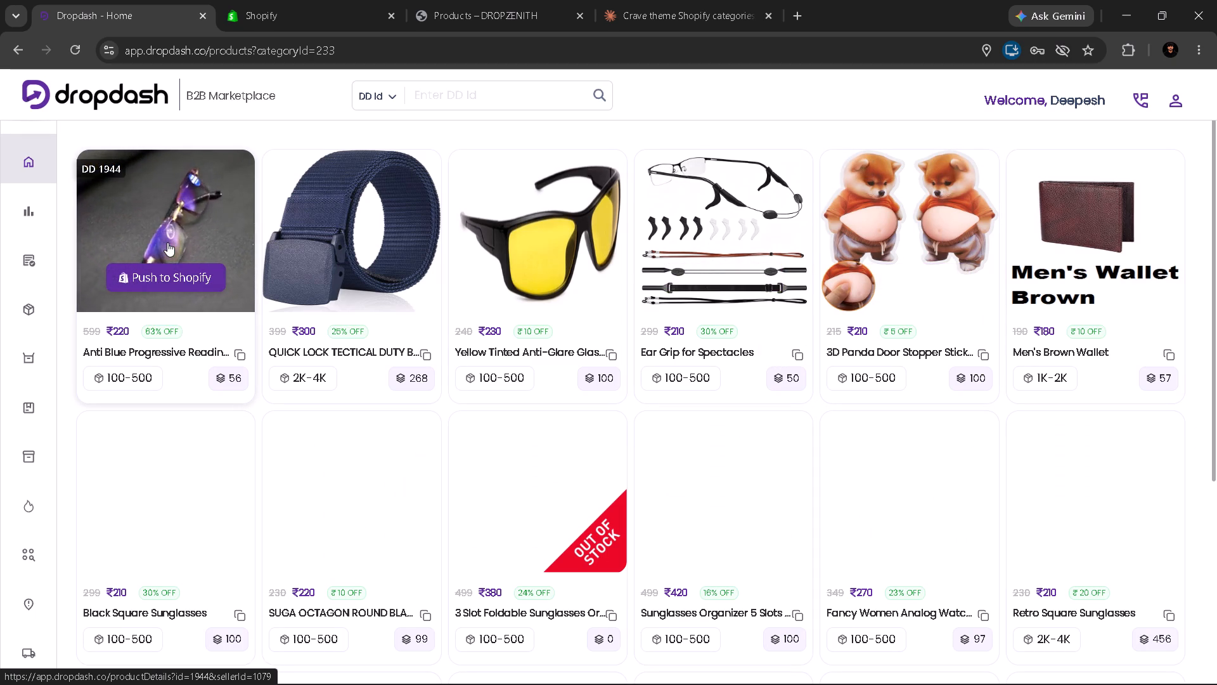
Look through the Accessories items, including sunglasses, wallets, watches and keychains, for products to sell.
scroll(948, 233, "down", 1)
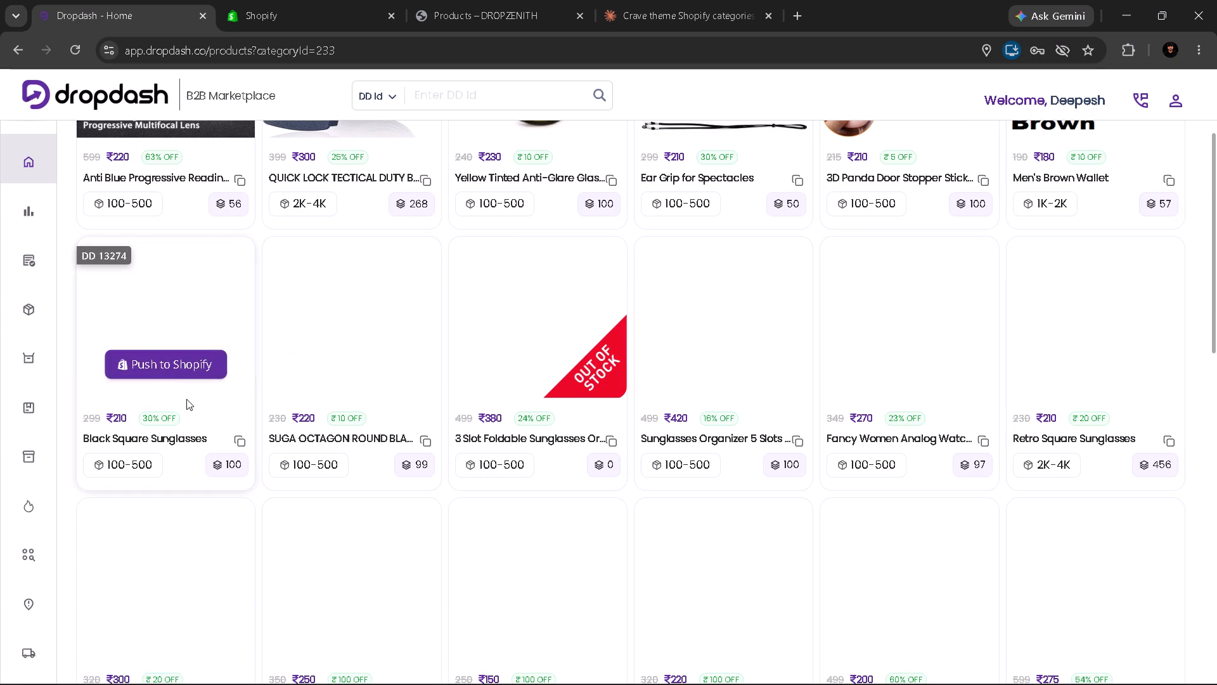
scroll(296, 336, "down", 14)
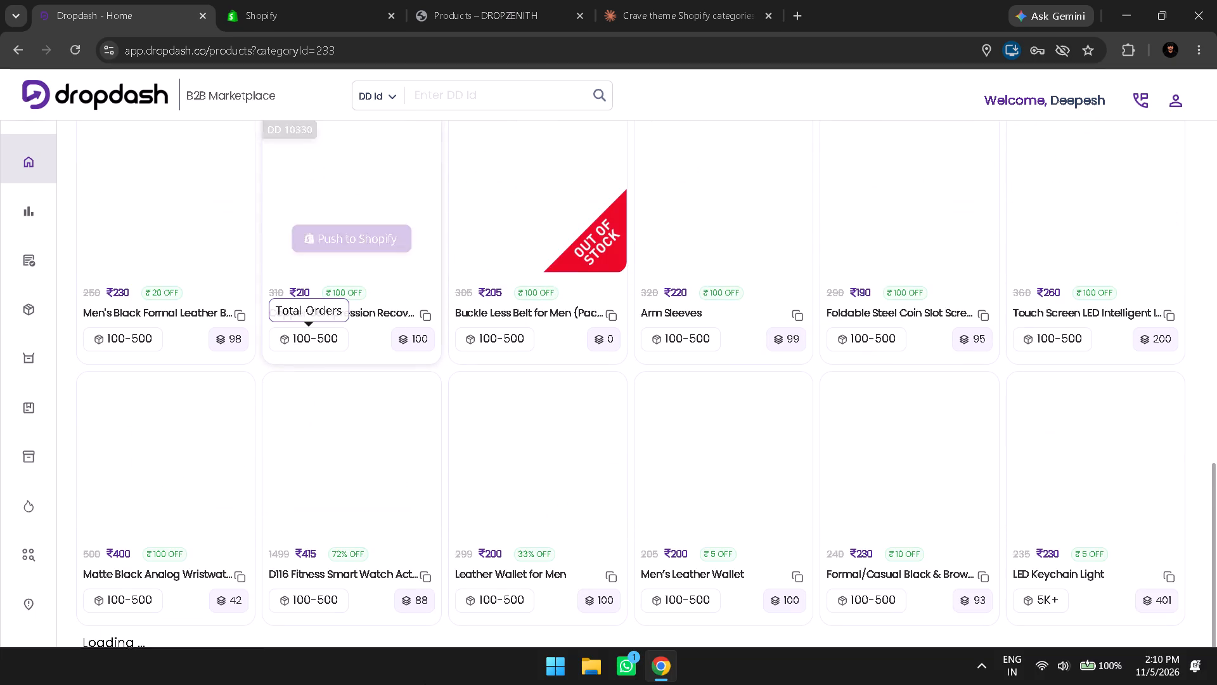
scroll(425, 521, "down", 12)
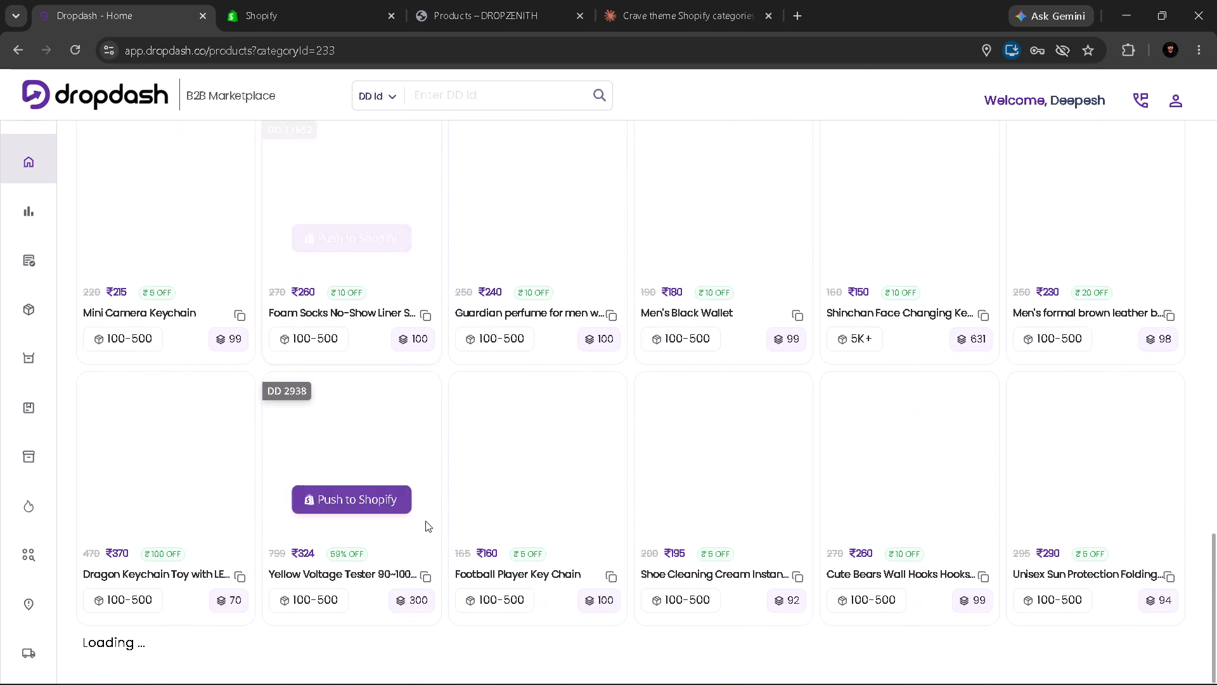
scroll(425, 521, "down", 6)
scroll(425, 521, "up", 11)
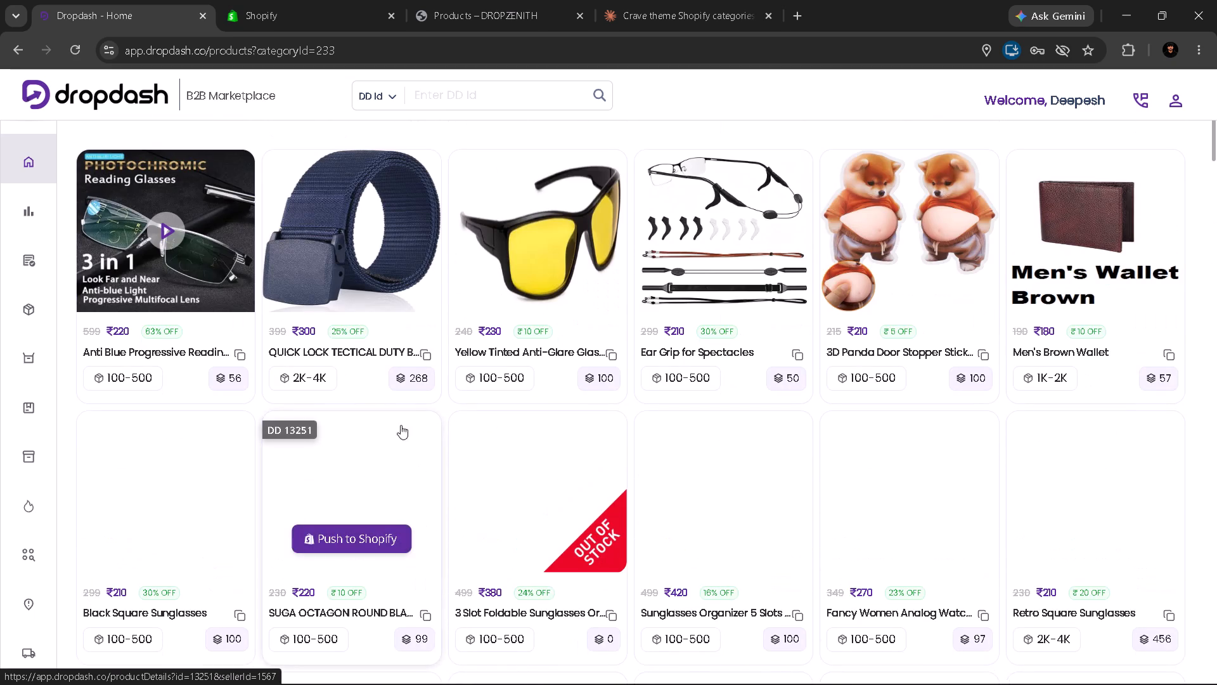
Go through the Accessories category again from its first items down to its last for sellable eyewear, perfumes and wallets.
scroll(342, 375, "down", 1)
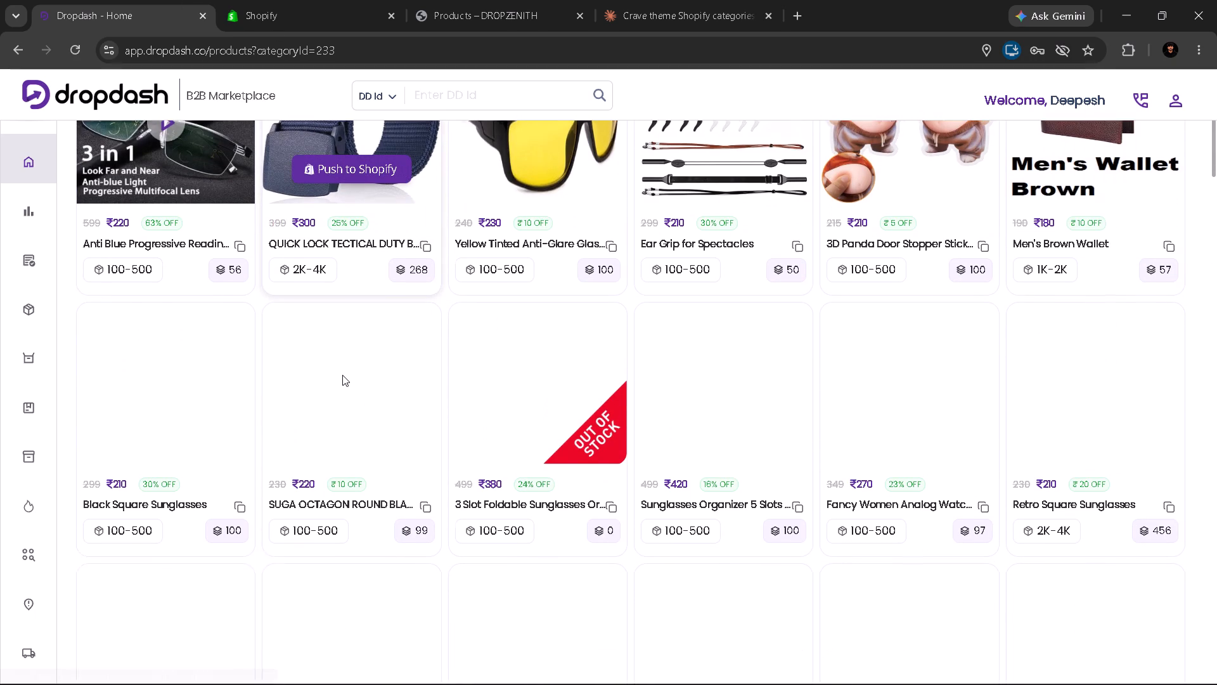
scroll(342, 375, "down", 3)
scroll(422, 301, "down", 16)
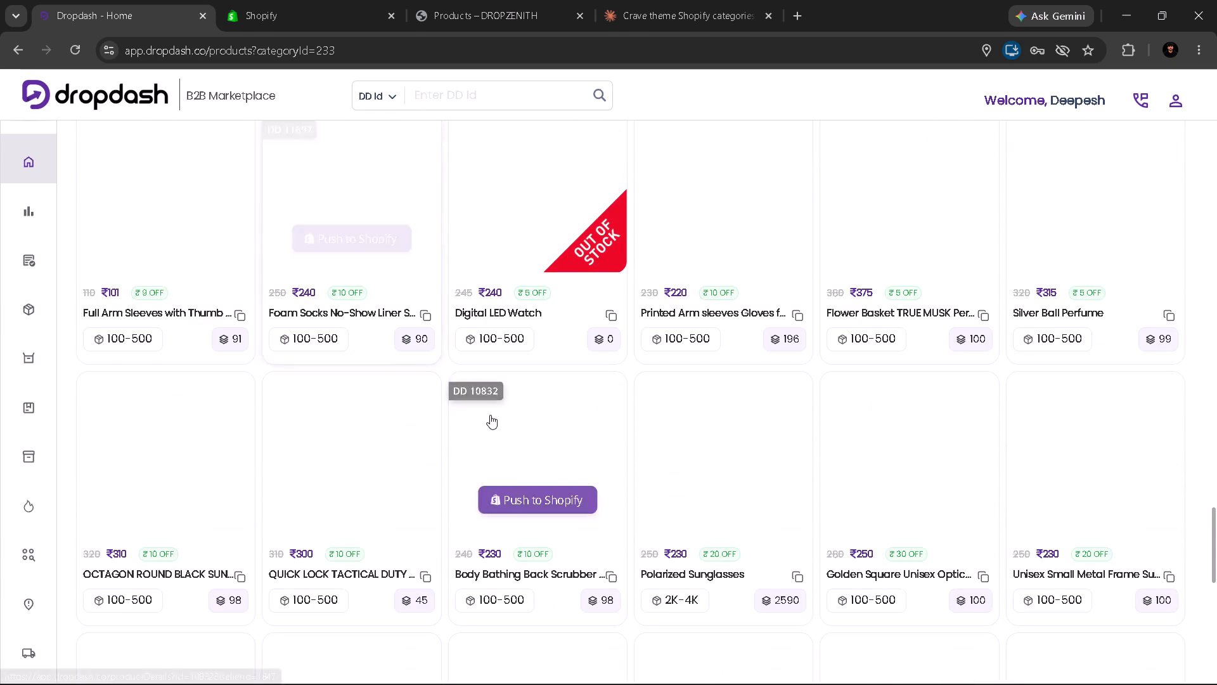
scroll(490, 415, "down", 8)
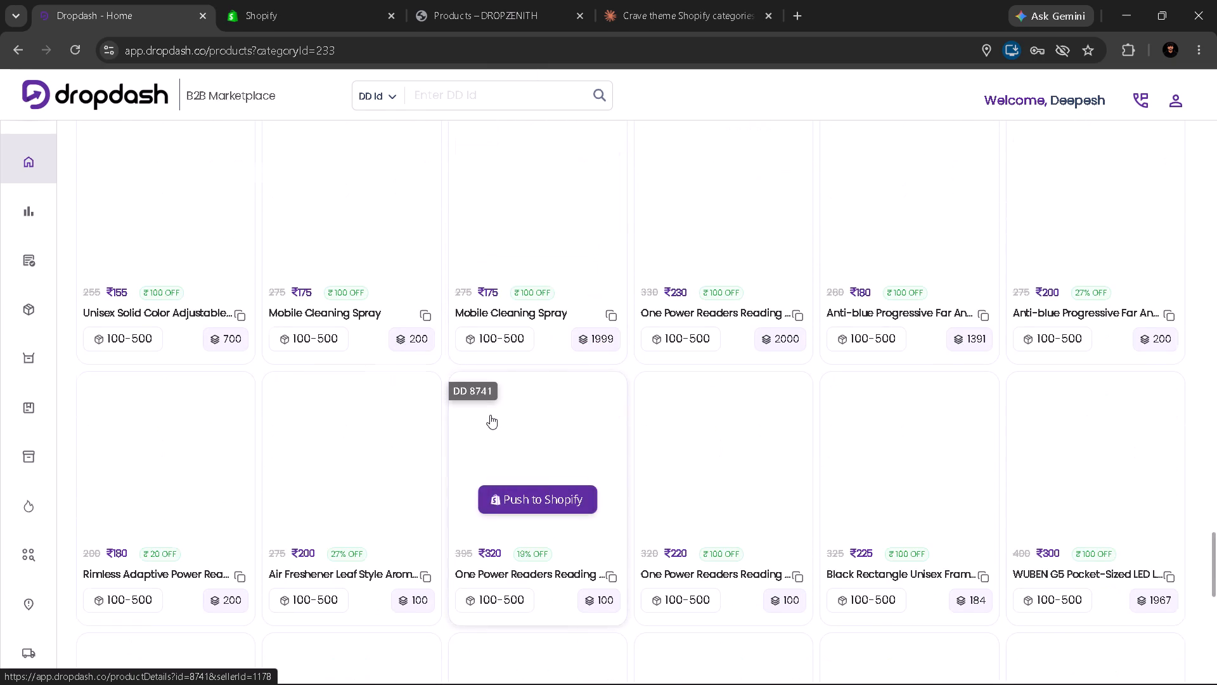
scroll(490, 415, "down", 12)
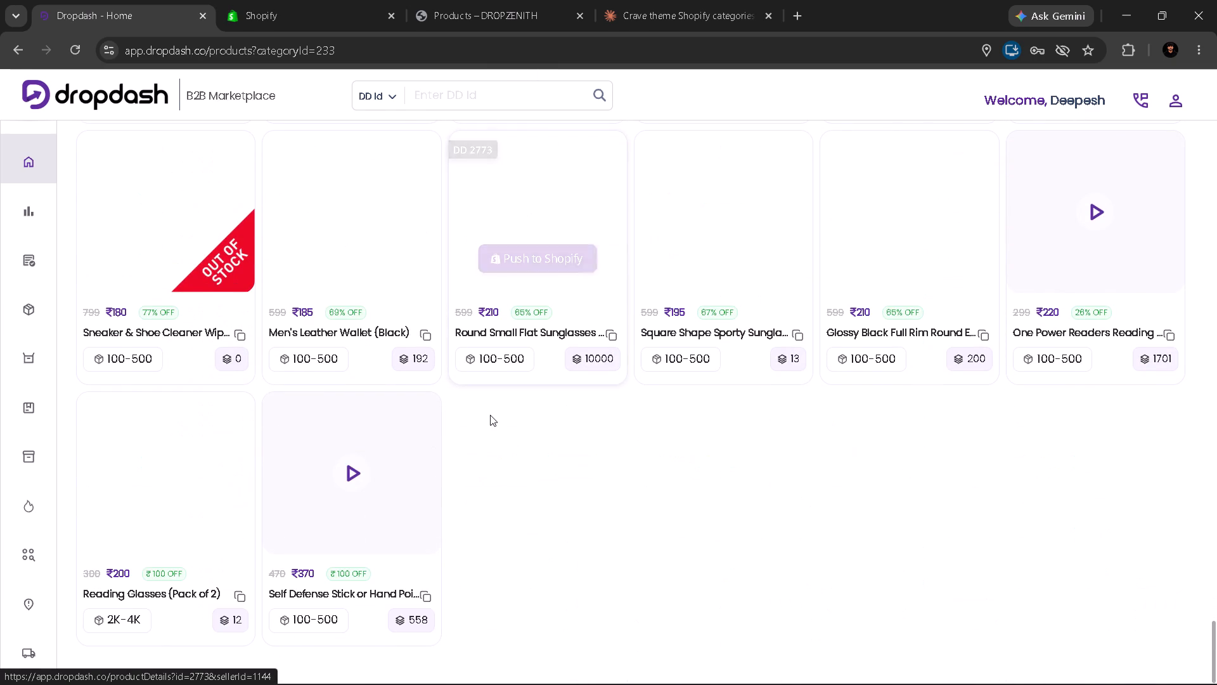
scroll(490, 415, "up", 5)
scroll(490, 415, "down", 5)
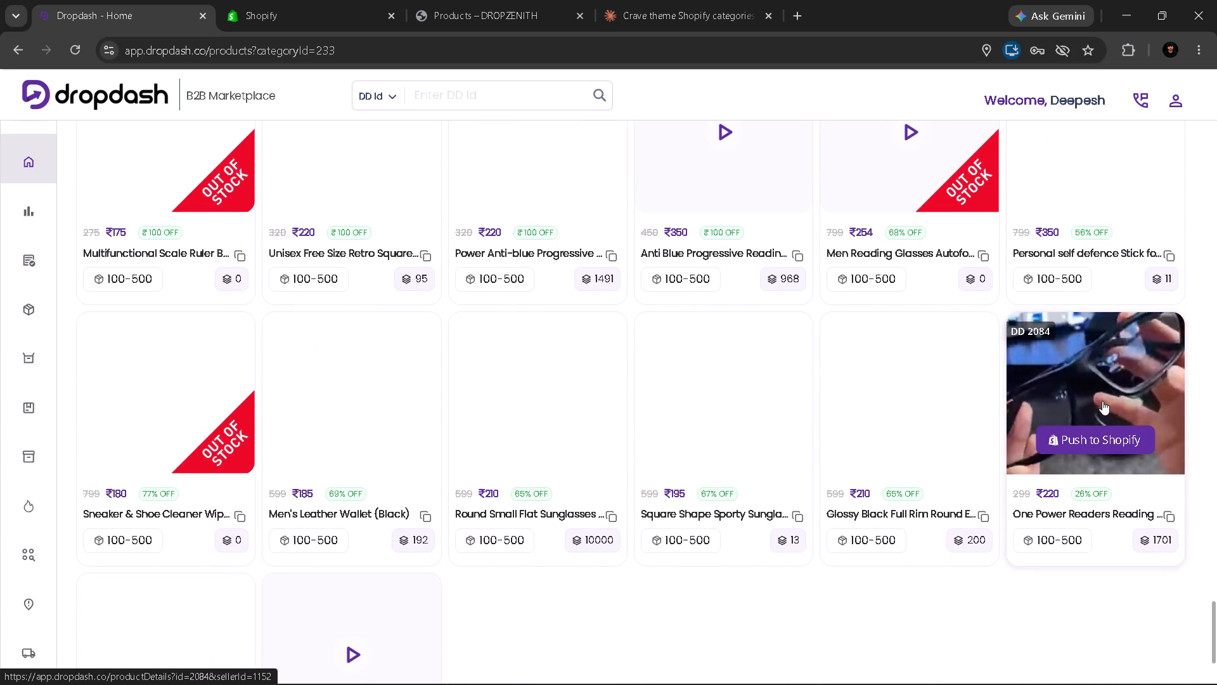
scroll(1043, 362, "up", 4)
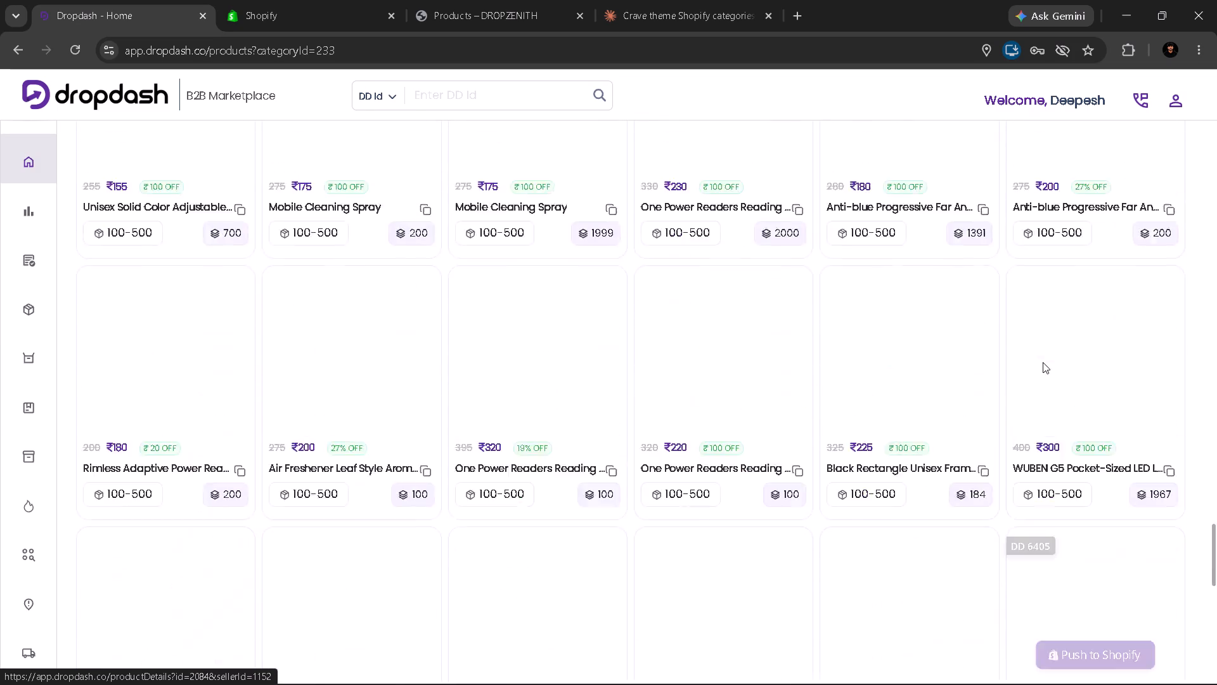
scroll(1043, 362, "up", 5)
scroll(620, 340, "up", 3)
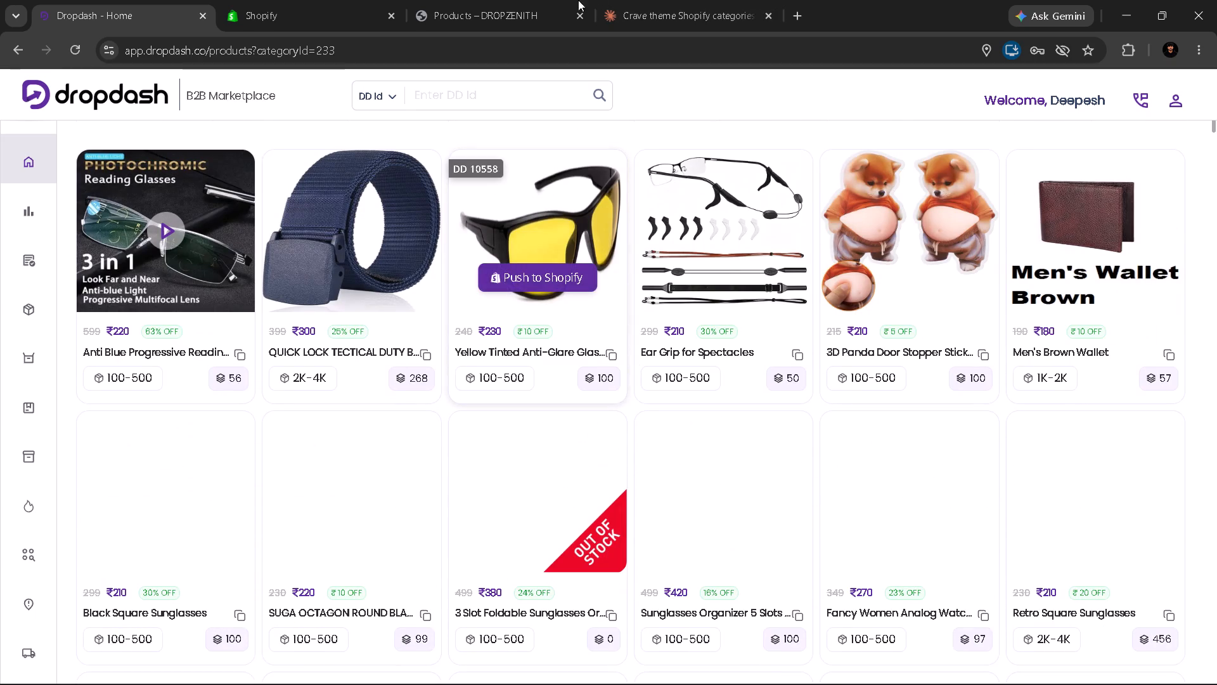
Switch to the DROPZENITH storefront's all-products page and reload it.
left_click(427, 0)
left_click(68, 62)
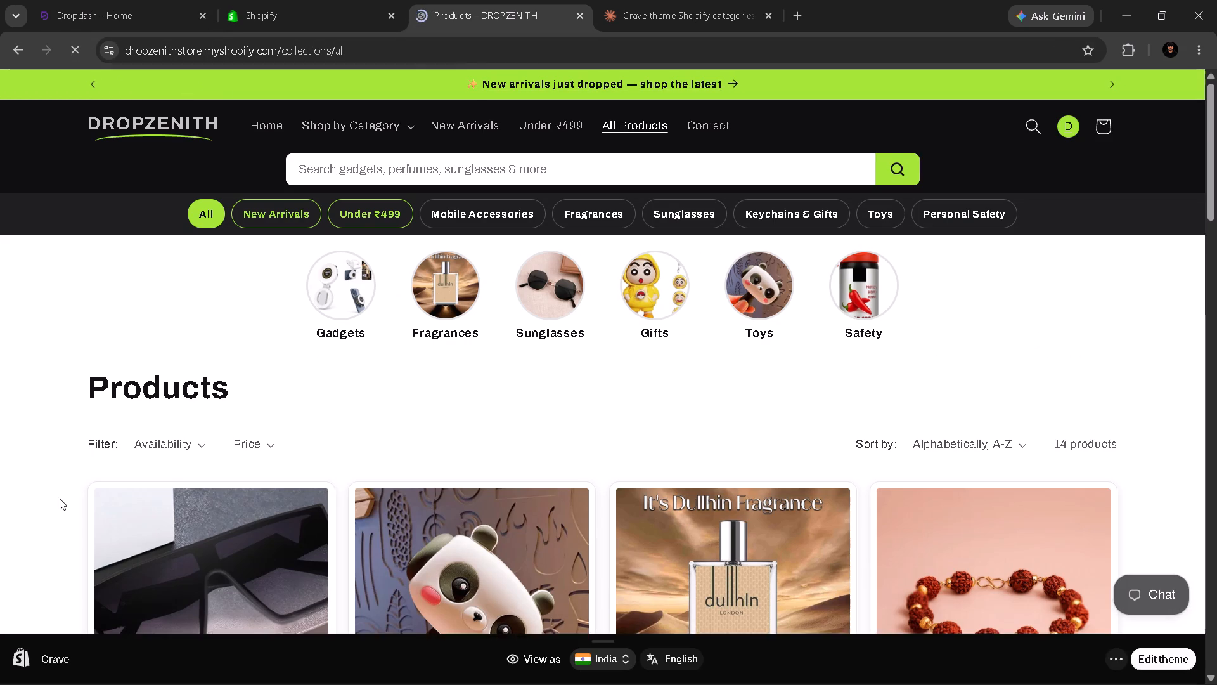
Check the storefront's whole product grid, from the sunglasses to the phone mount, for product images, titles and prices.
scroll(60, 499, "down", 3)
scroll(16, 450, "down", 1)
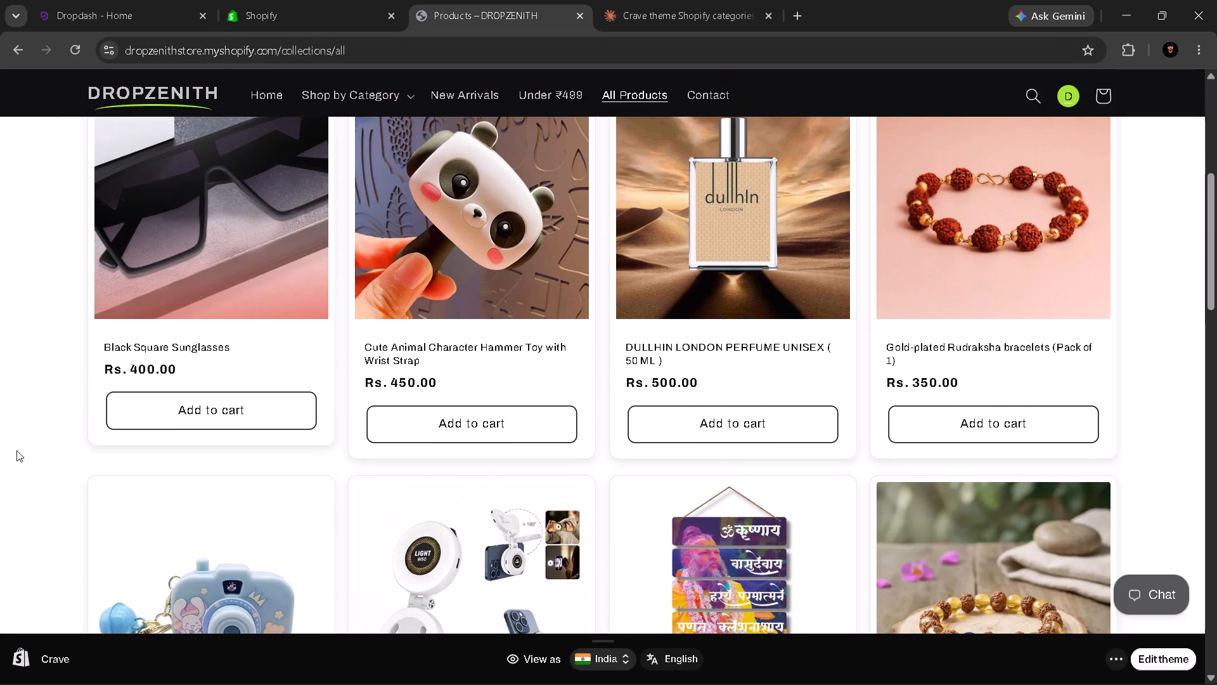
scroll(16, 450, "down", 2)
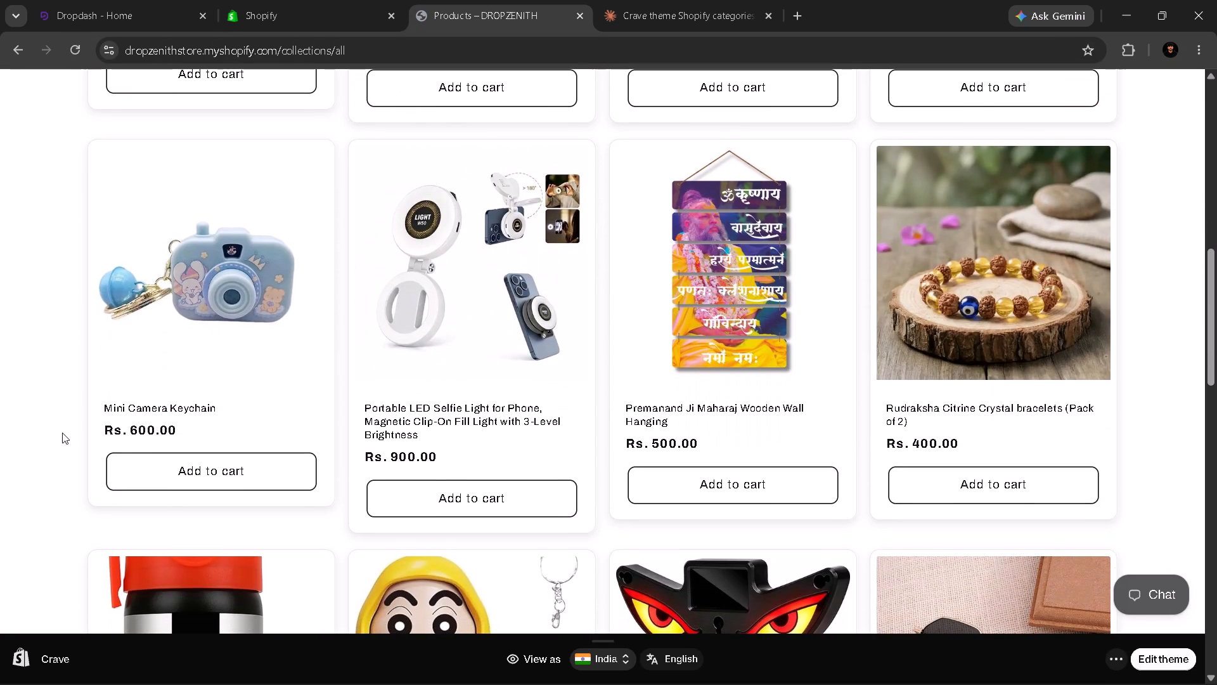
scroll(38, 385, "down", 1)
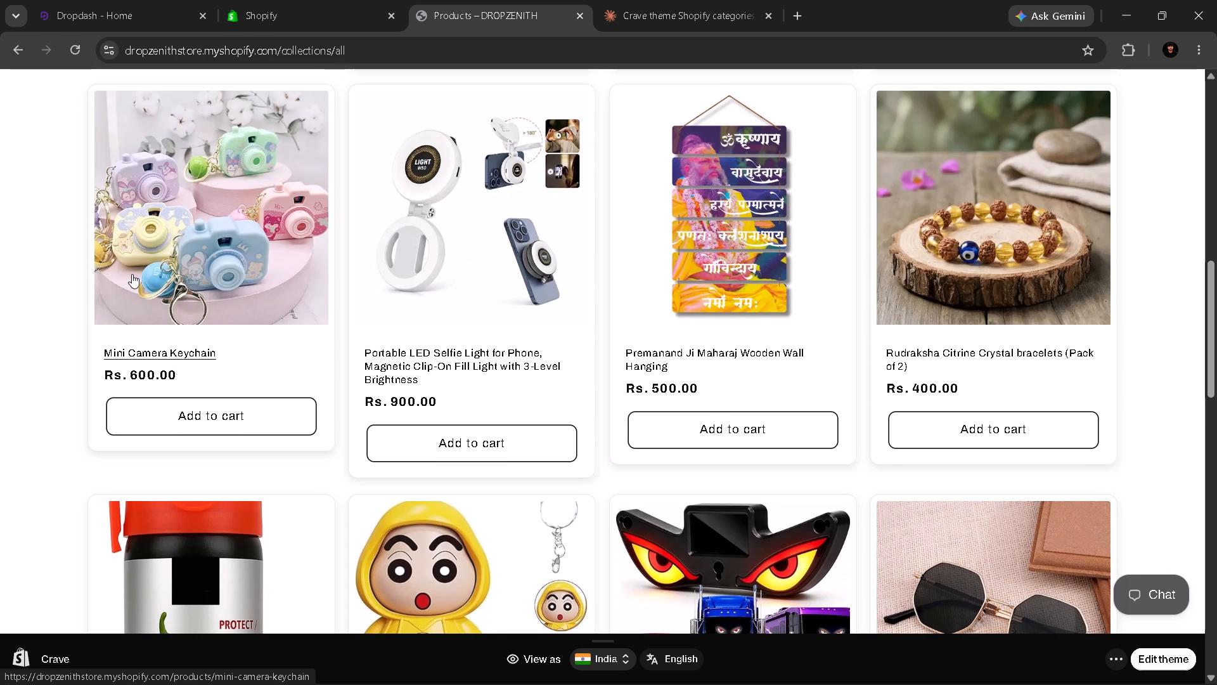
scroll(86, 403, "down", 2)
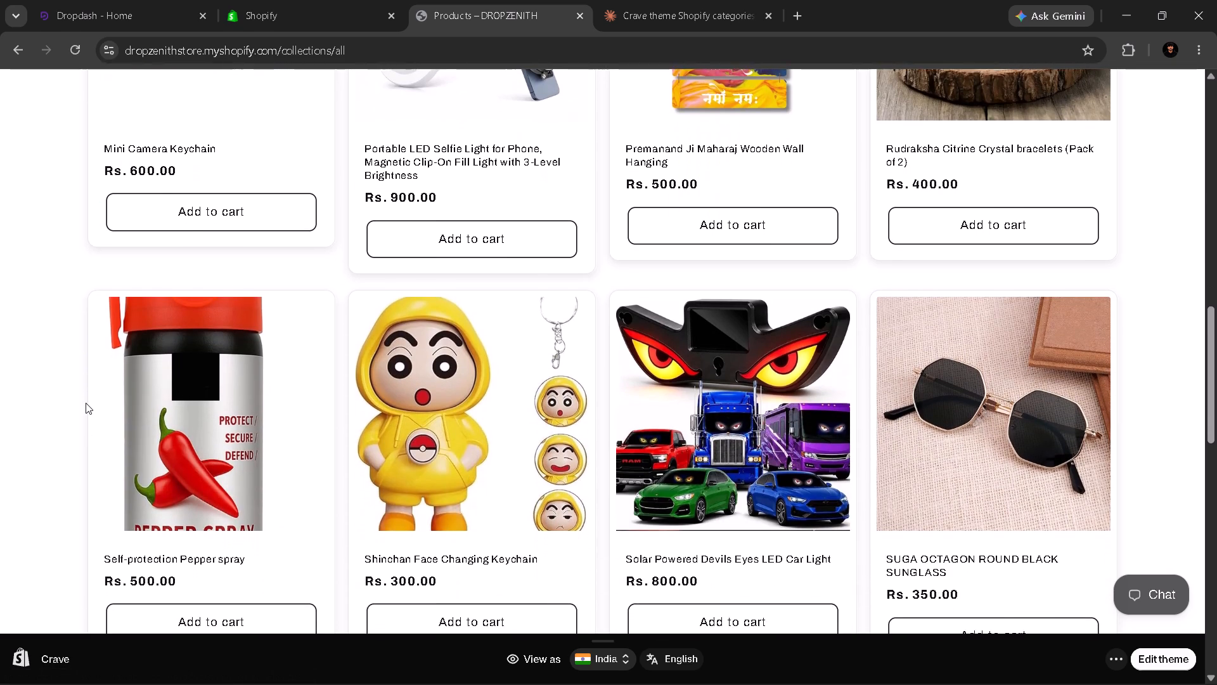
scroll(86, 403, "down", 3)
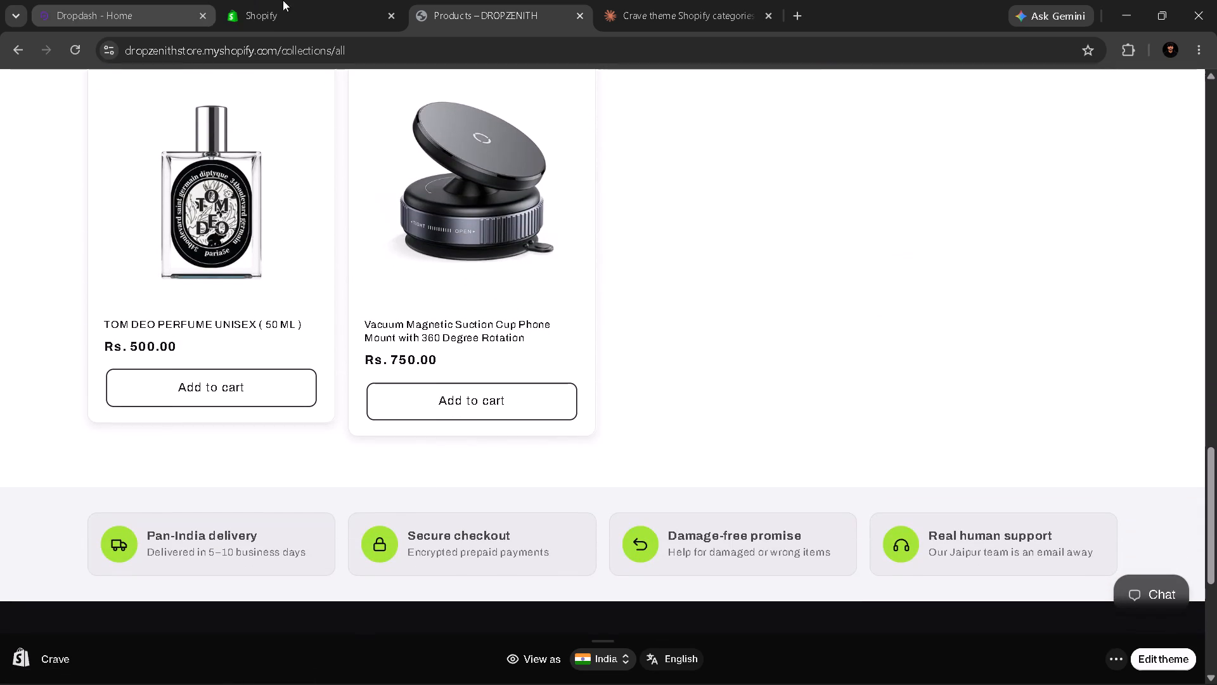
scroll(287, 259, "up", 2)
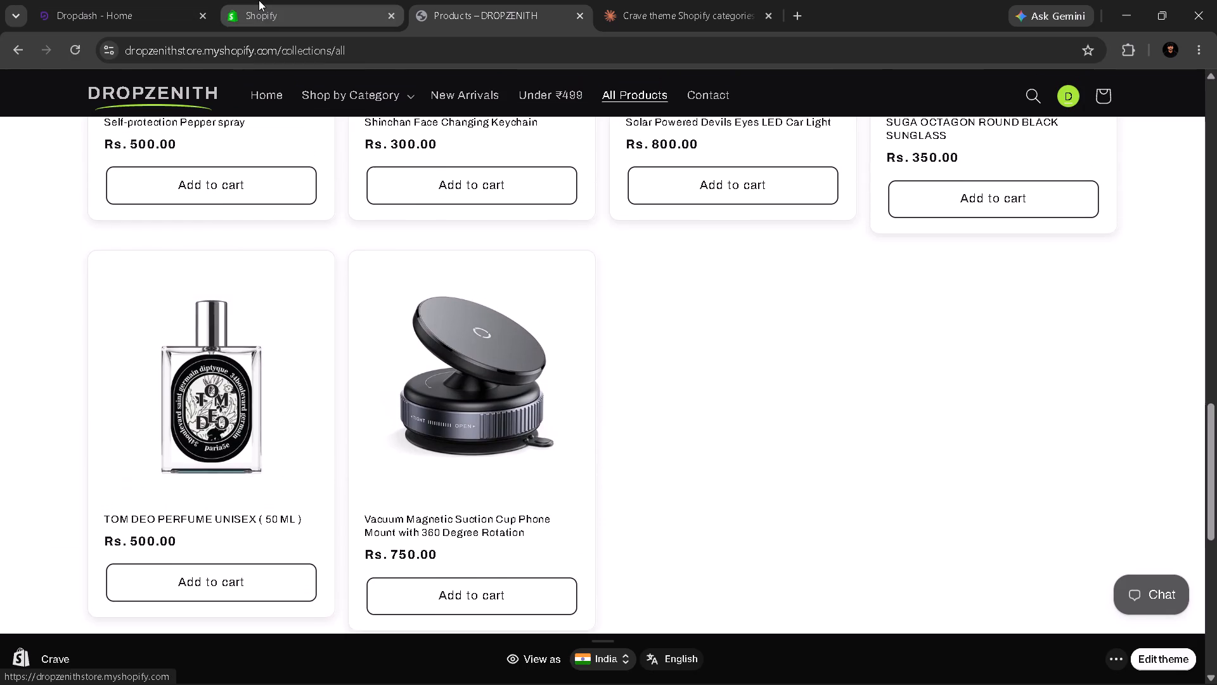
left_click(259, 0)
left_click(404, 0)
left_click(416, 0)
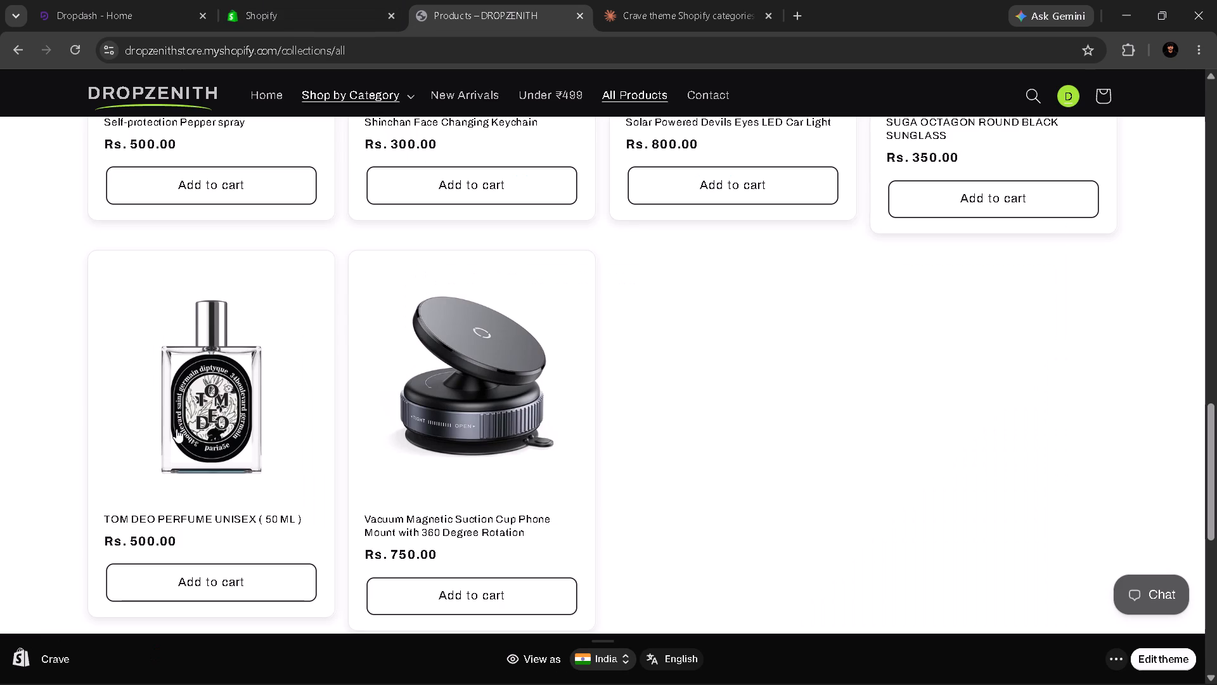
Open the TOM DEO perfume's product page and examine its images, price, stock, purchase options and recommended products.
left_click(176, 429)
scroll(382, 388, "down", 1)
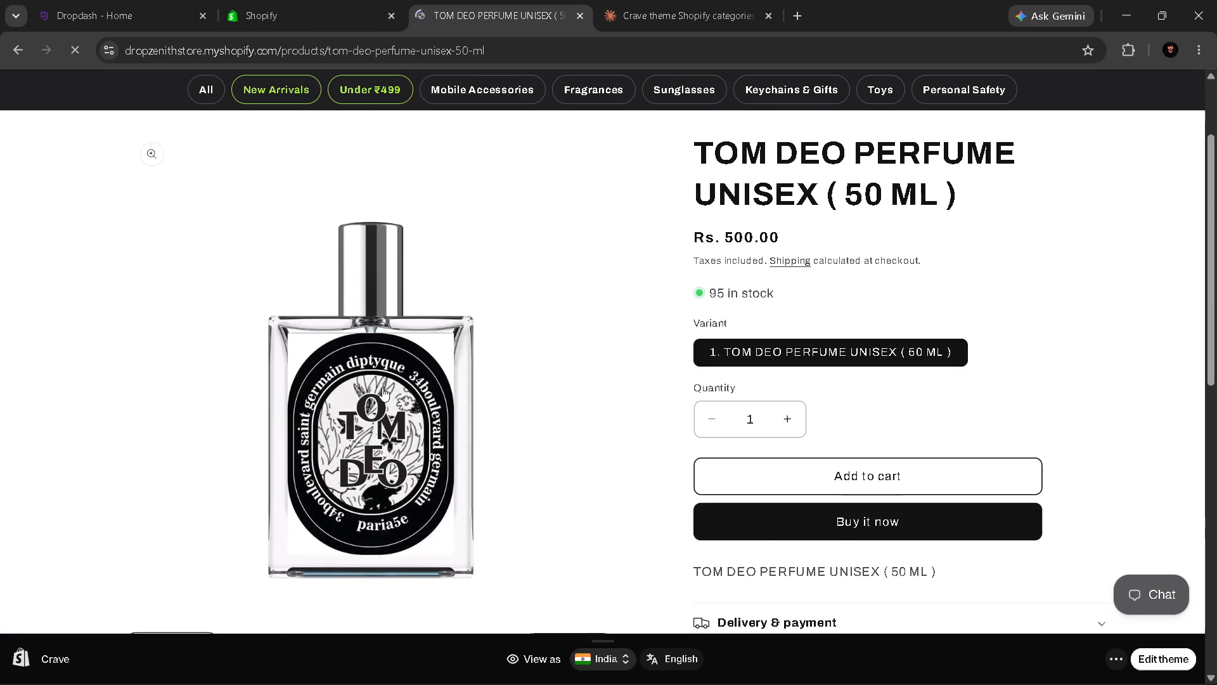
scroll(621, 360, "down", 2)
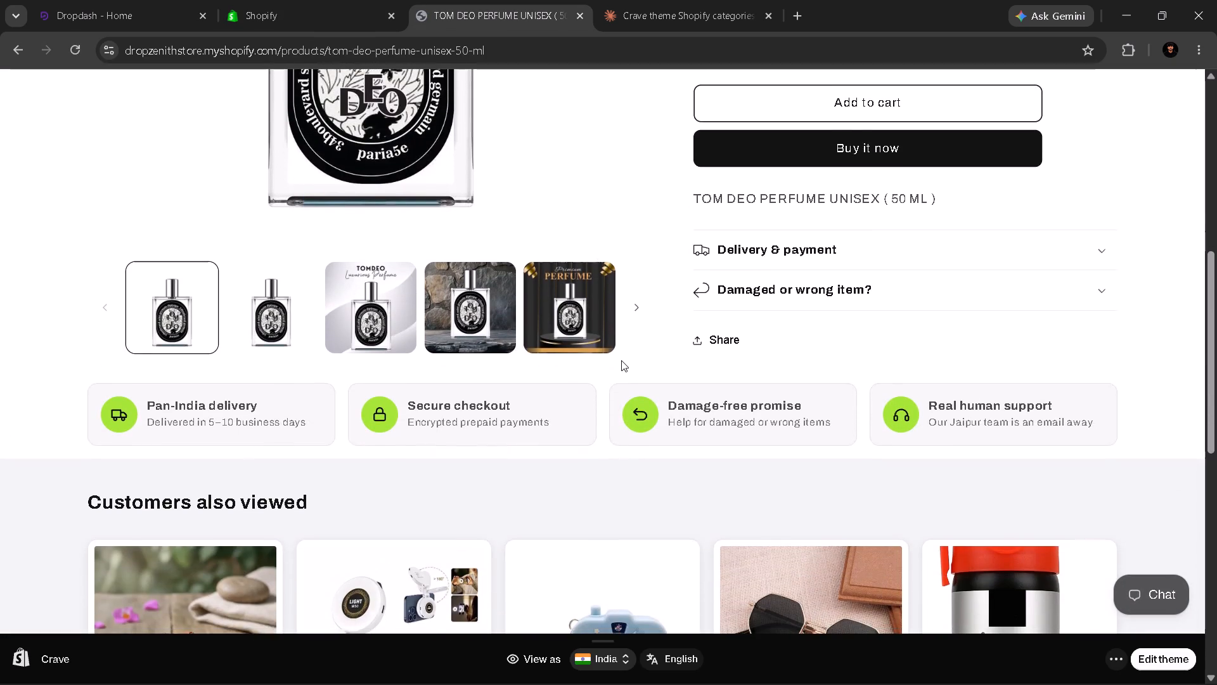
scroll(621, 360, "down", 3)
scroll(621, 360, "up", 1)
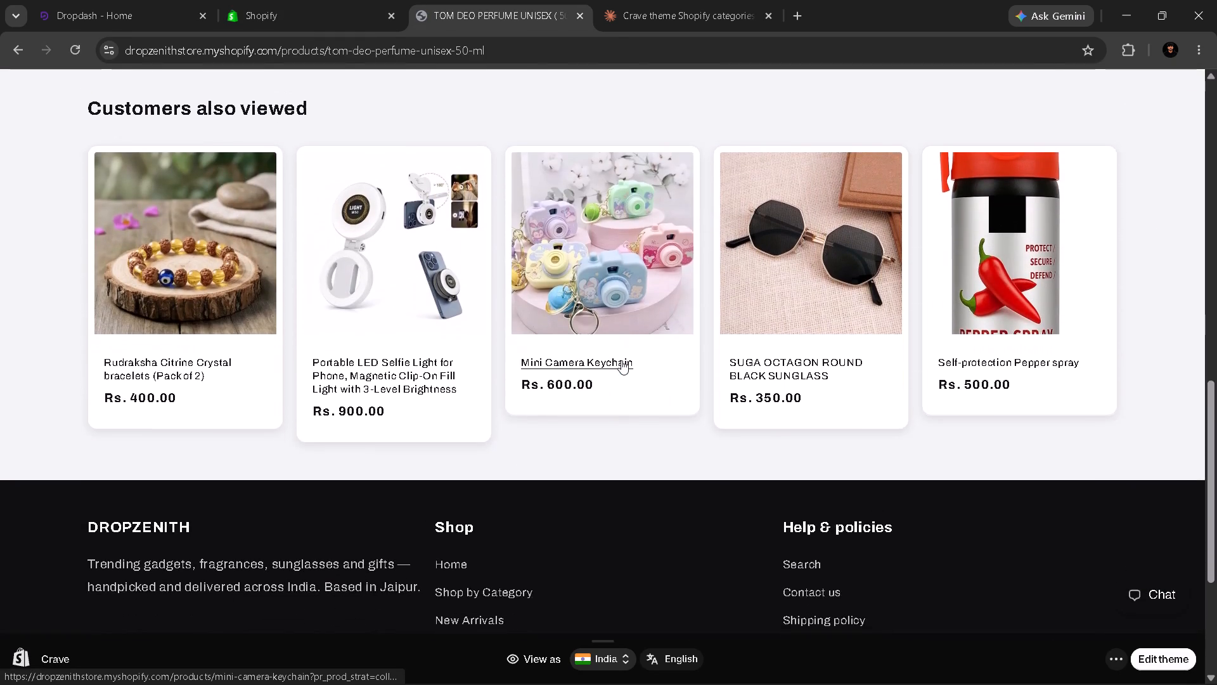
scroll(621, 360, "up", 1)
scroll(629, 284, "up", 1)
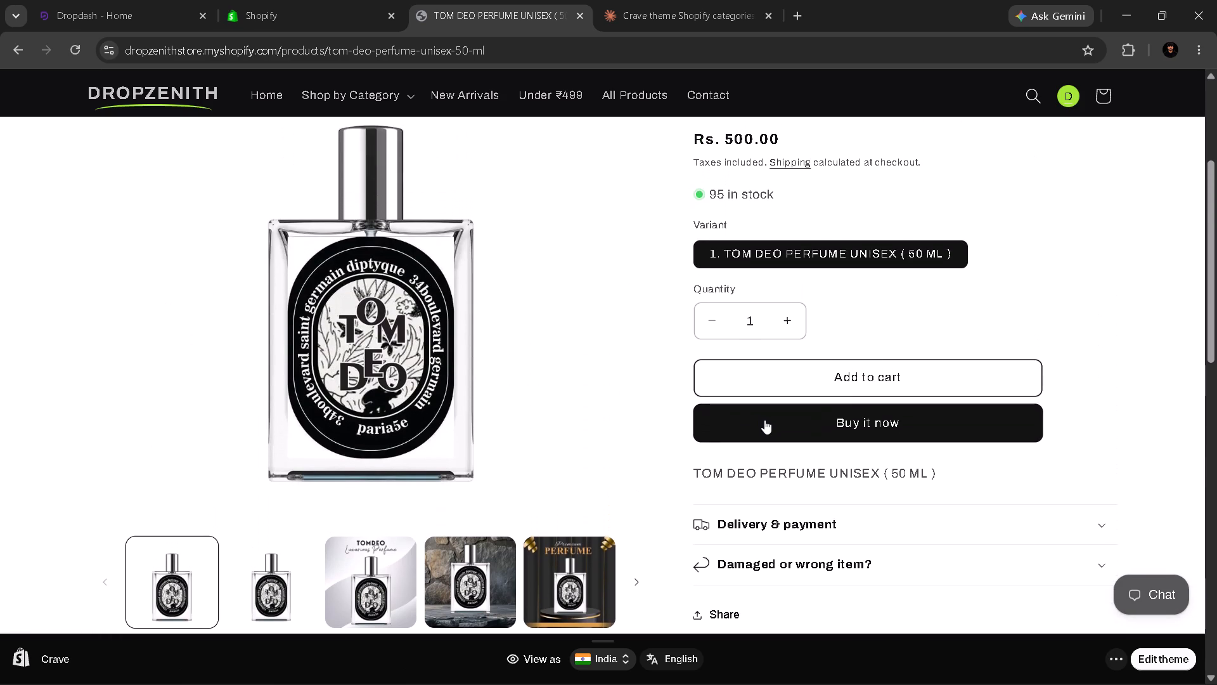
Expand the "Delivery & payment" and "Damaged or wrong item?" sections on the perfume page and read them.
scroll(764, 420, "down", 1)
left_click(797, 492)
scroll(797, 492, "down", 1)
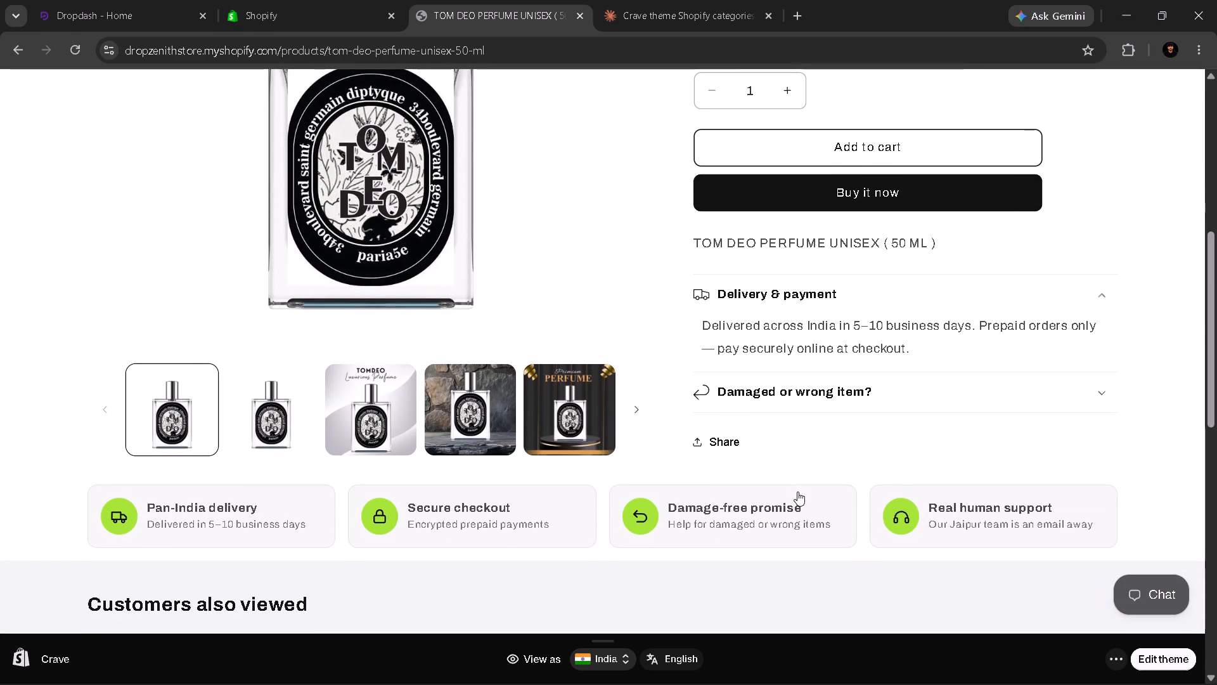
left_click(761, 408)
scroll(761, 408, "down", 1)
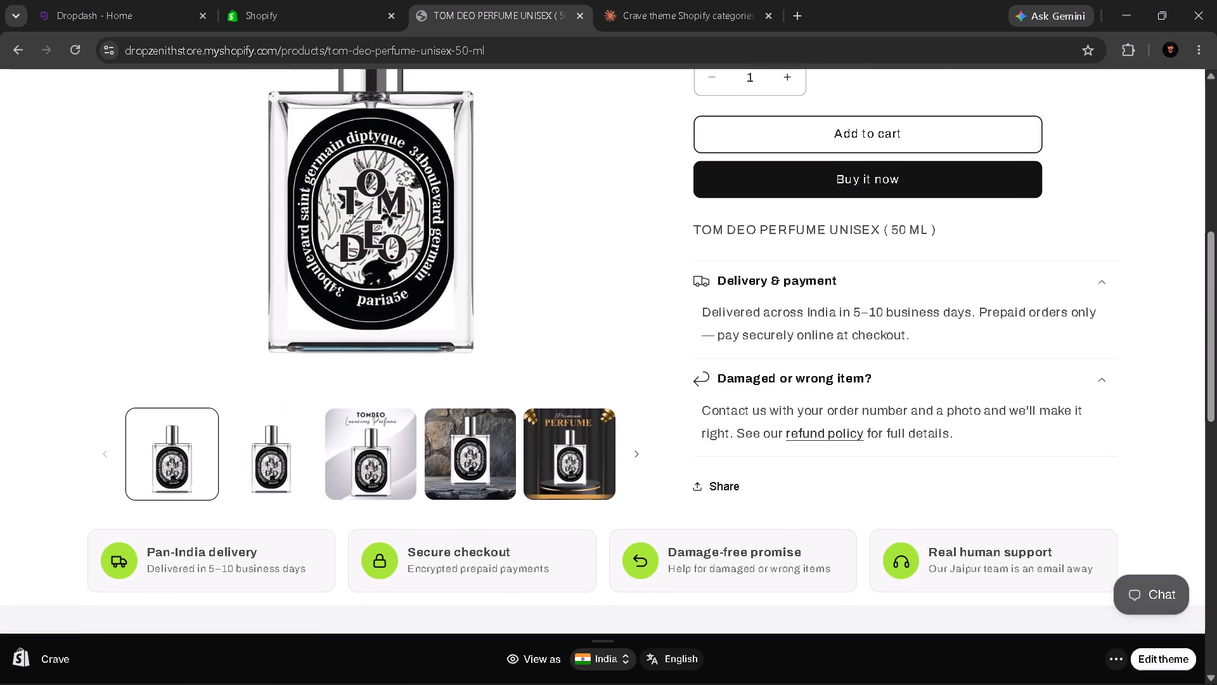
Start an immediate purchase of one TOM DEO perfume from its product page.
scroll(740, 347, "up", 1)
left_click(745, 329)
left_click(756, 320)
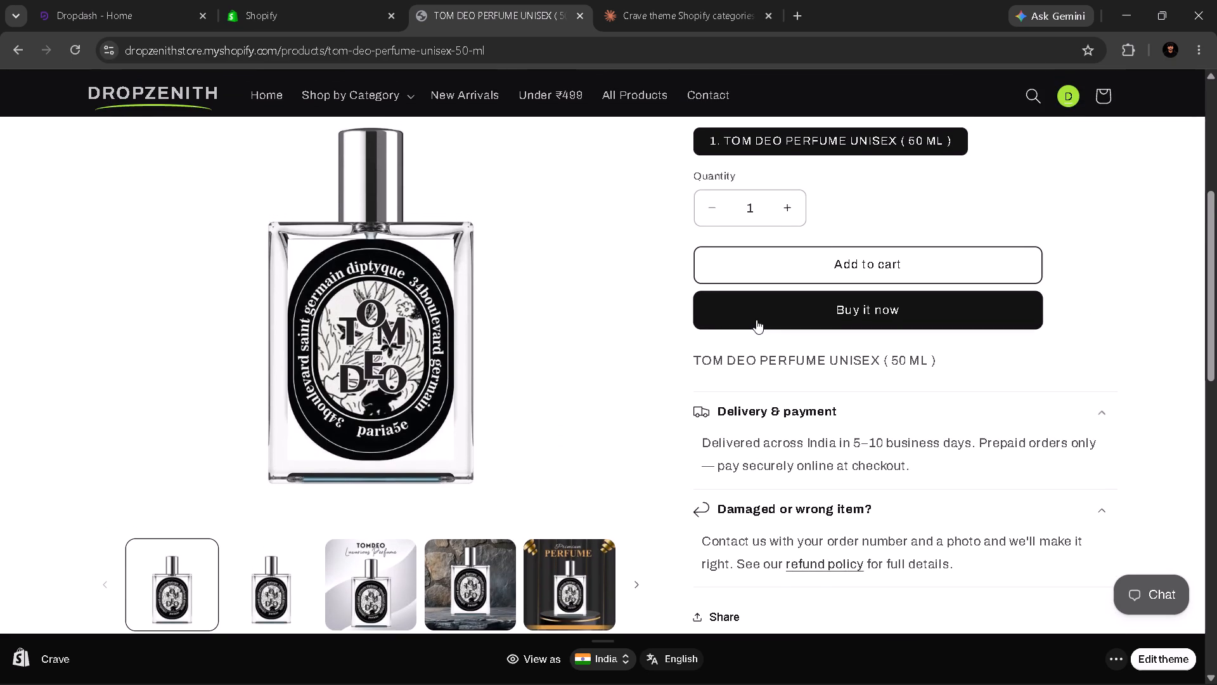